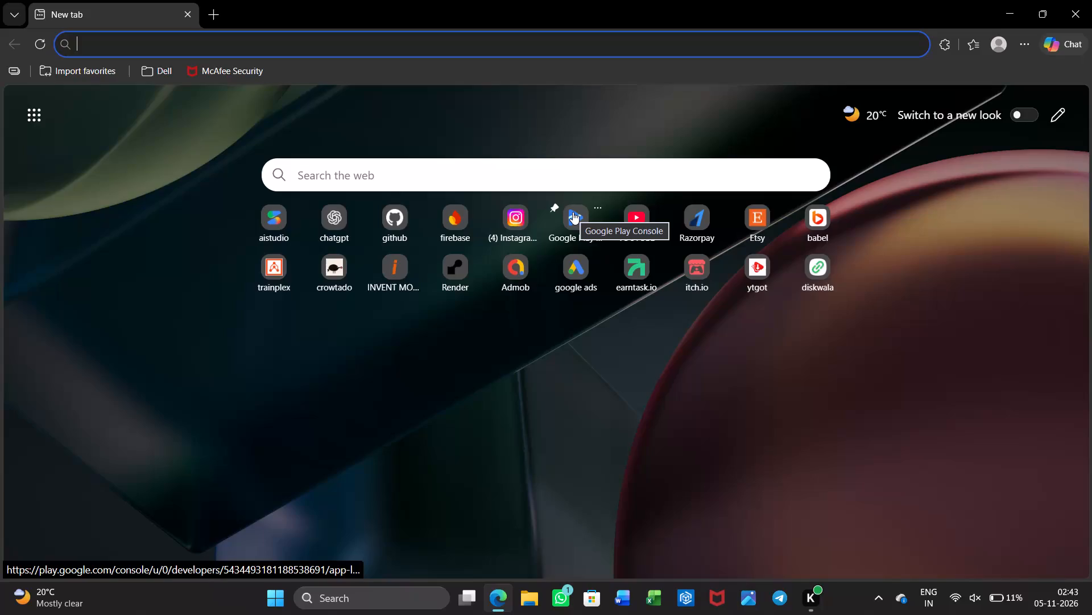
Open Google Play Console and declare the developer account as non-trader, consenting to public display of the developer profile details.
{"action": "left_click", "coordinate": [573, 212]}
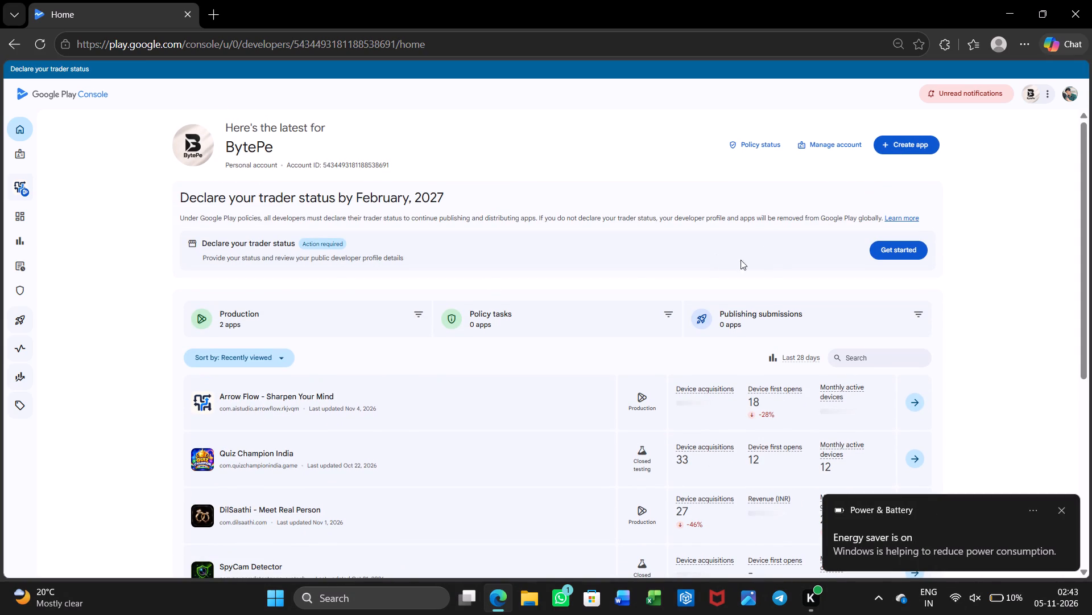
{"action": "left_click", "coordinate": [902, 248]}
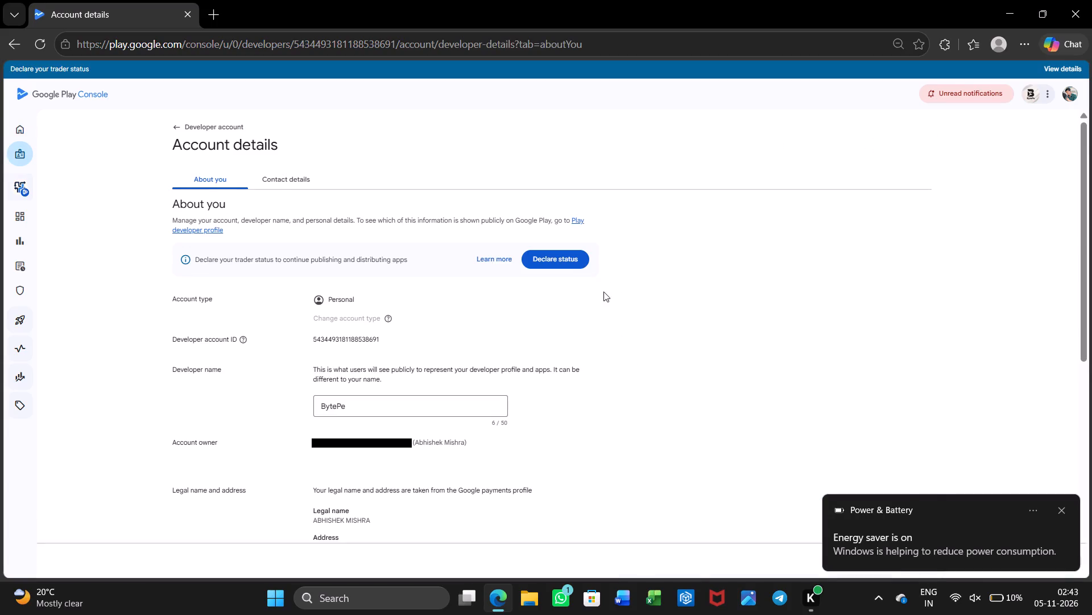
{"action": "left_click", "coordinate": [557, 254]}
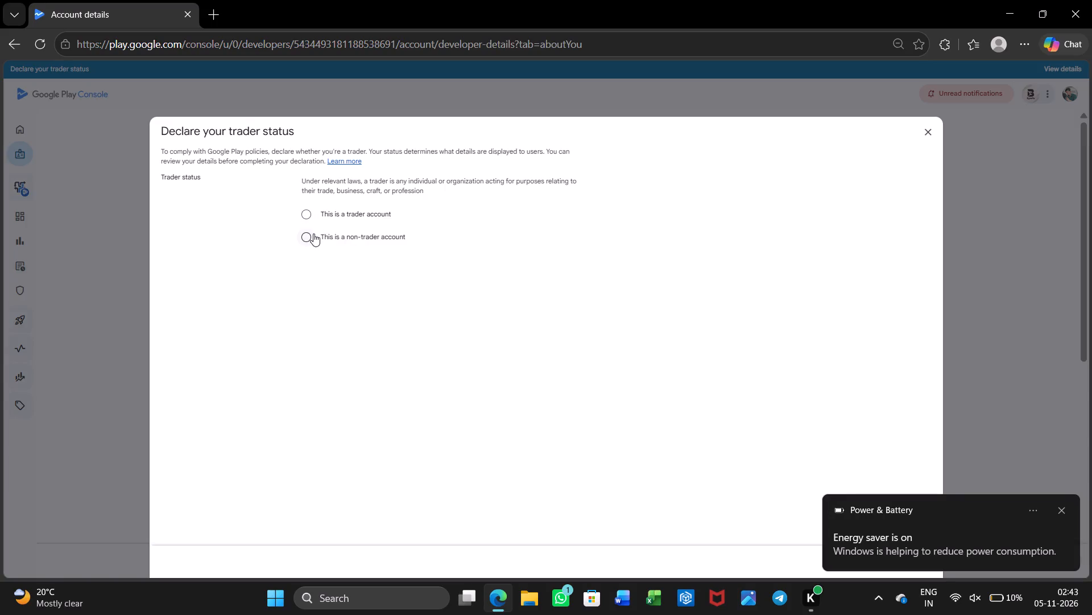
{"action": "left_click", "coordinate": [313, 233]}
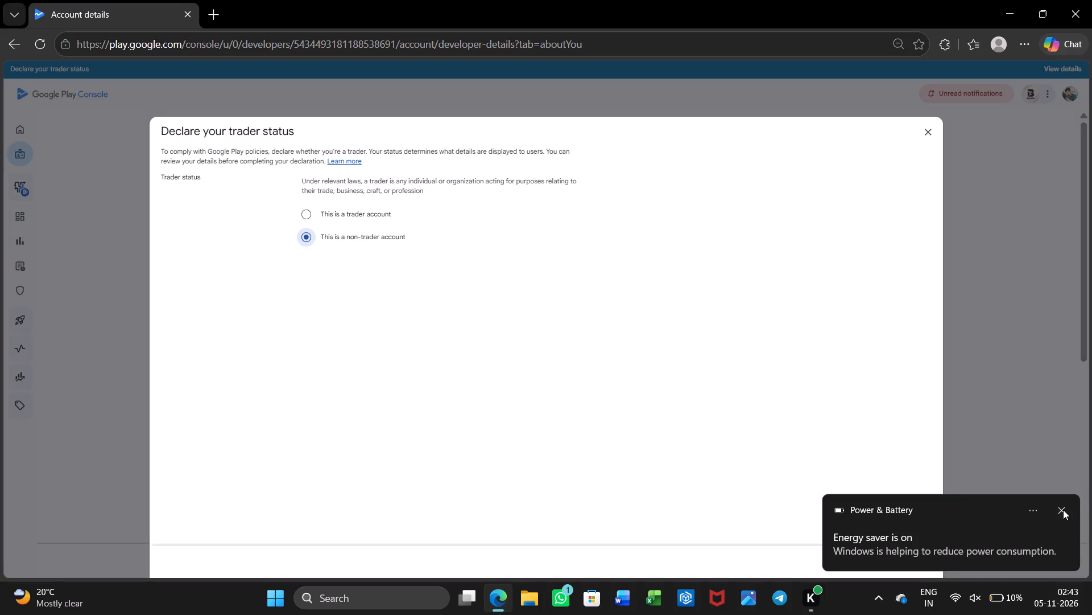
{"action": "left_click", "coordinate": [1063, 510]}
{"action": "left_click", "coordinate": [909, 553]}
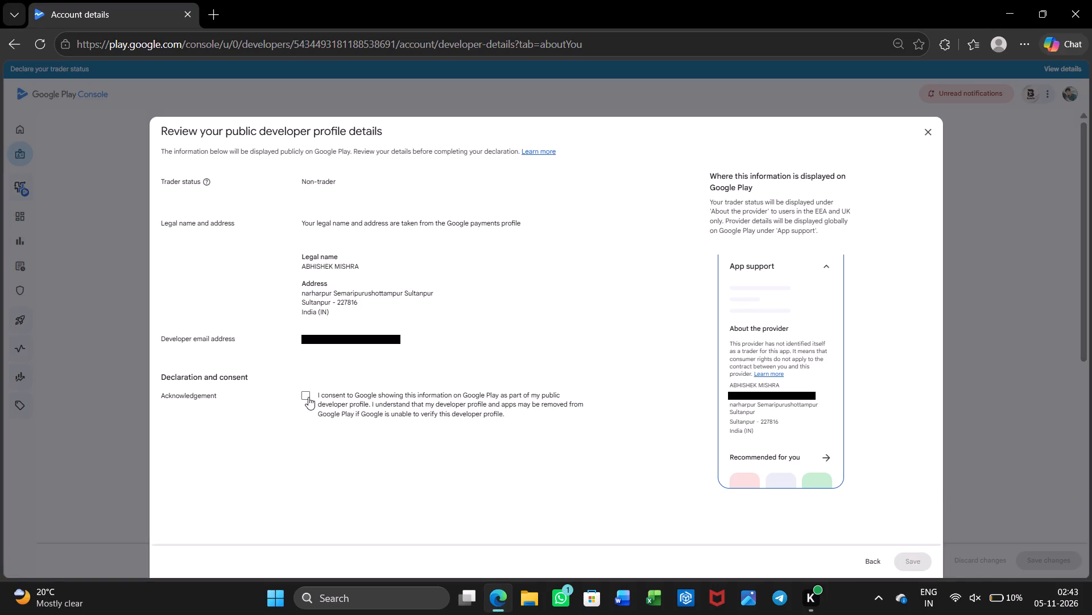
{"action": "left_click", "coordinate": [308, 397]}
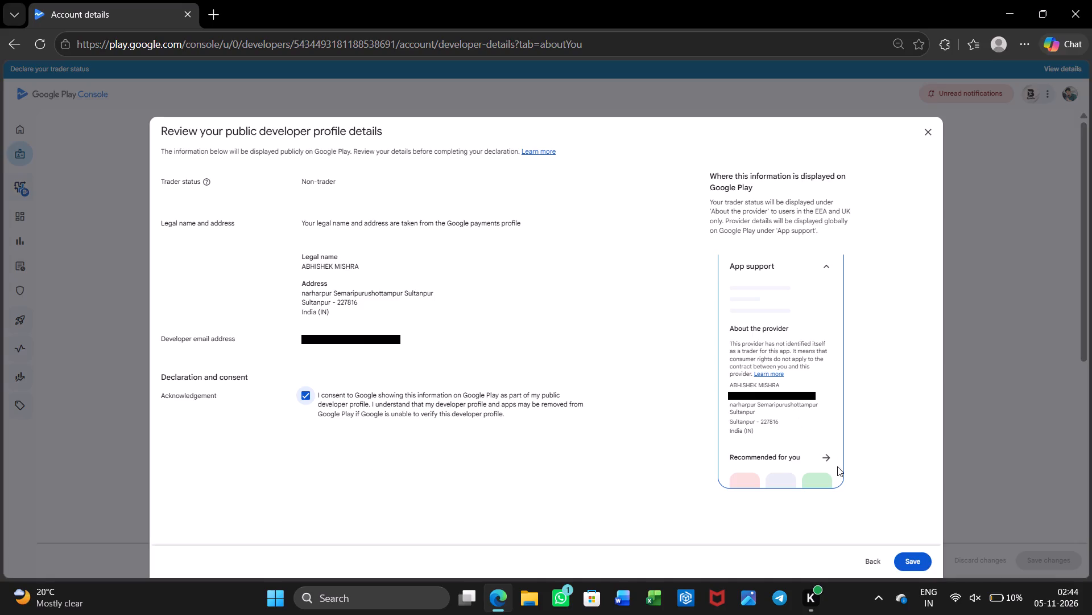
{"action": "left_click", "coordinate": [909, 560]}
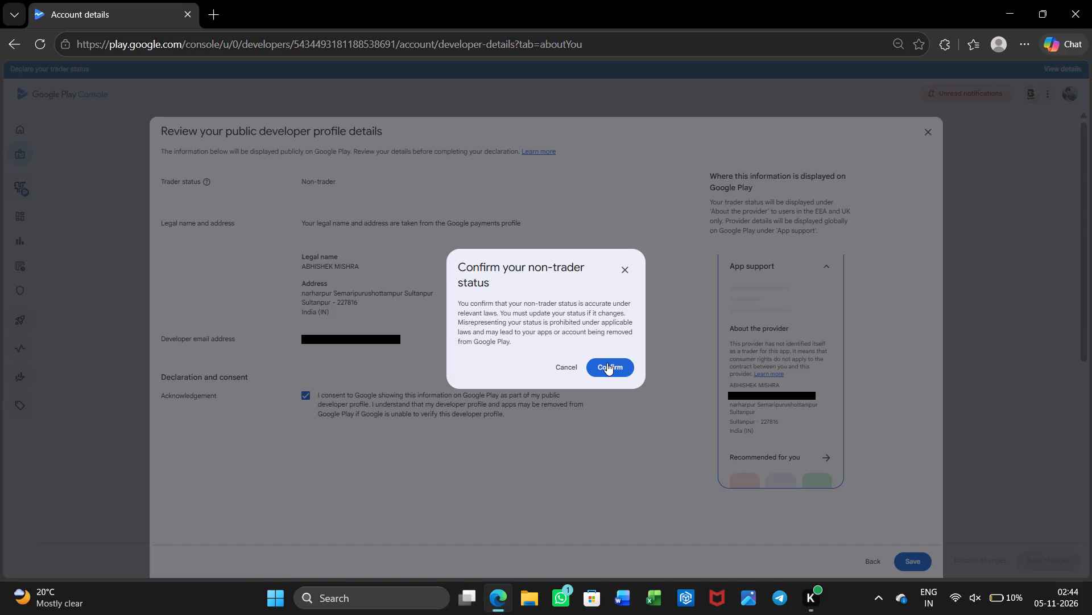
{"action": "left_click", "coordinate": [607, 363]}
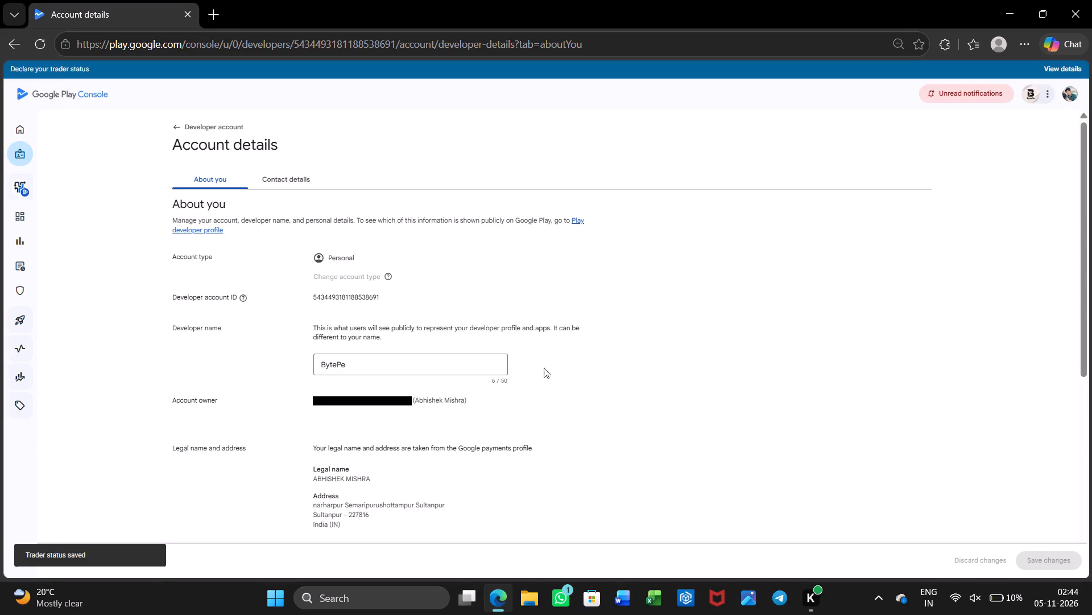
Review the account details page and reopen the trader status declaration, closing it without changes.
{"action": "scroll", "coordinate": [636, 391], "scroll_direction": "up", "scroll_amount": 1}
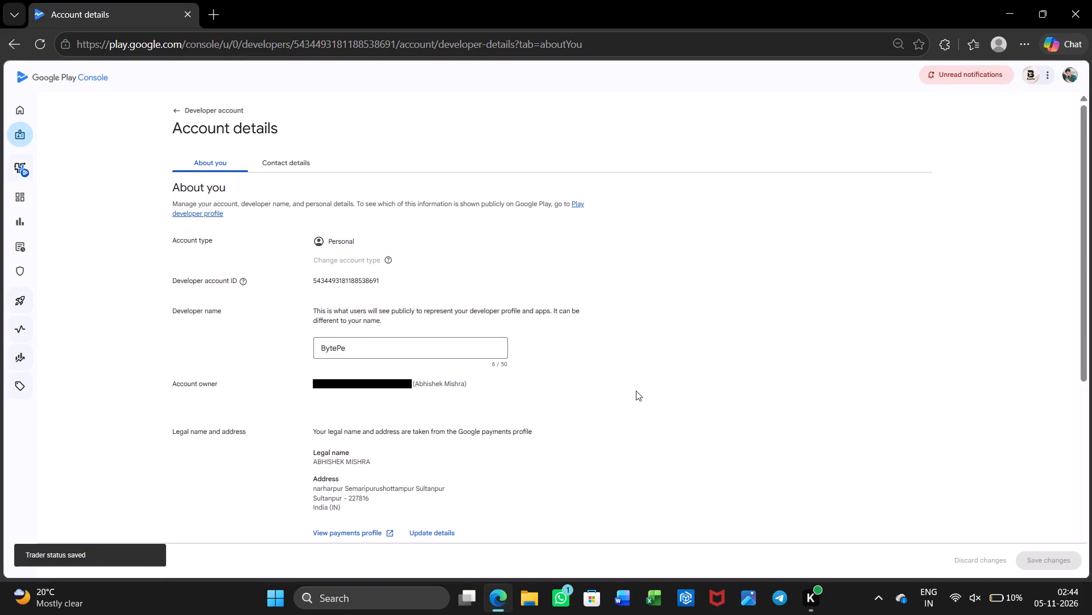
{"action": "scroll", "coordinate": [636, 391], "scroll_direction": "up", "scroll_amount": 1}
{"action": "scroll", "coordinate": [636, 391], "scroll_direction": "down", "scroll_amount": 2}
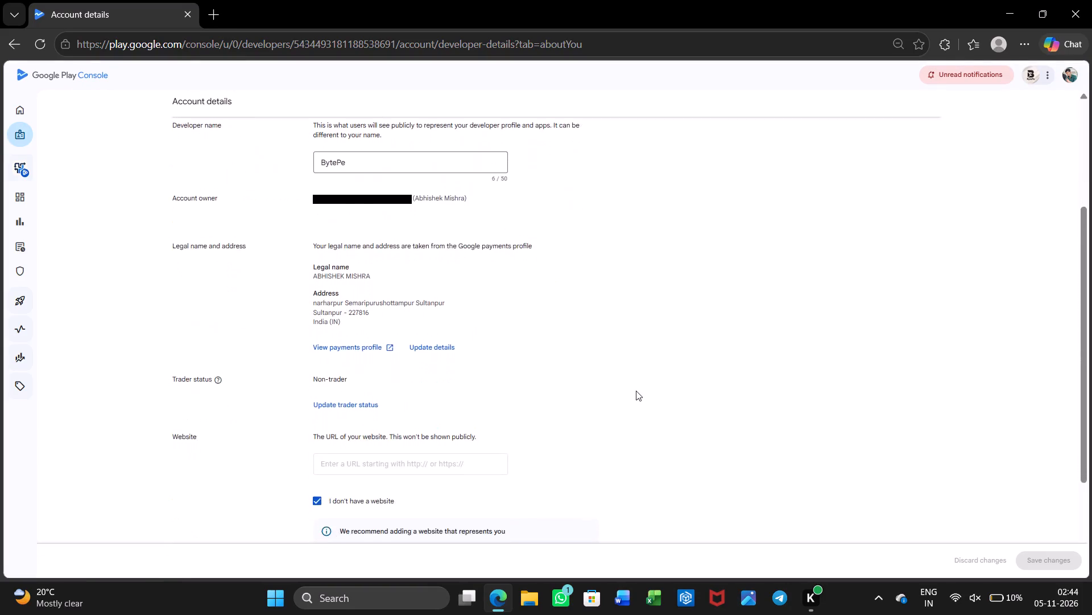
{"action": "left_click", "coordinate": [636, 391]}
{"action": "scroll", "coordinate": [636, 391], "scroll_direction": "up", "scroll_amount": 1}
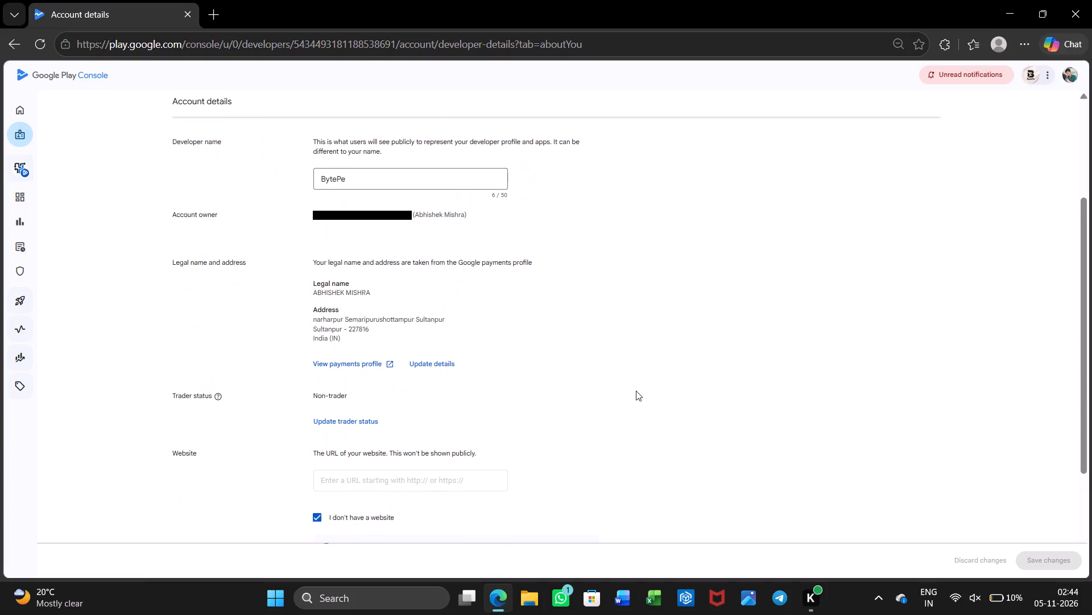
{"action": "left_click", "coordinate": [346, 419]}
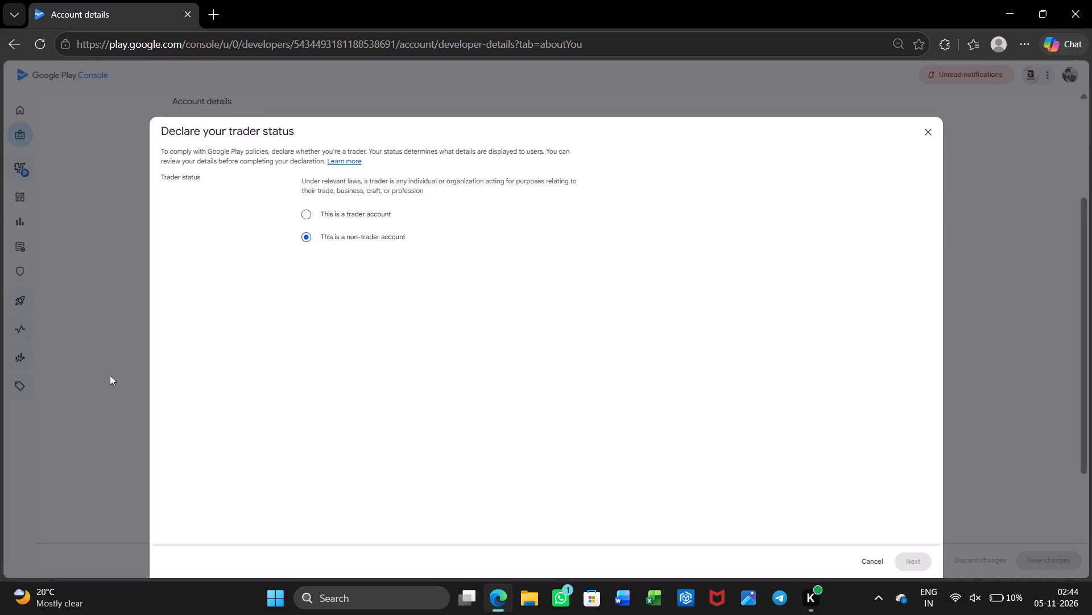
{"action": "left_click", "coordinate": [109, 375]}
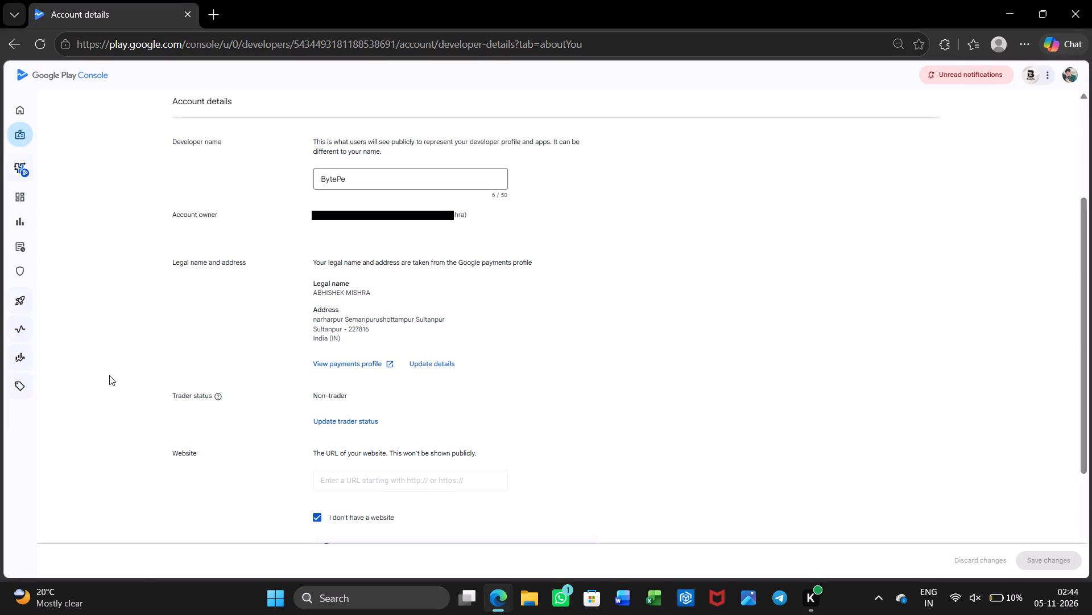
Return to the developer home page and open the Quiz Champion India dashboard to check its production access requirements.
{"action": "scroll", "coordinate": [109, 375], "scroll_direction": "up", "scroll_amount": 2}
{"action": "scroll", "coordinate": [109, 375], "scroll_direction": "right", "scroll_amount": 1}
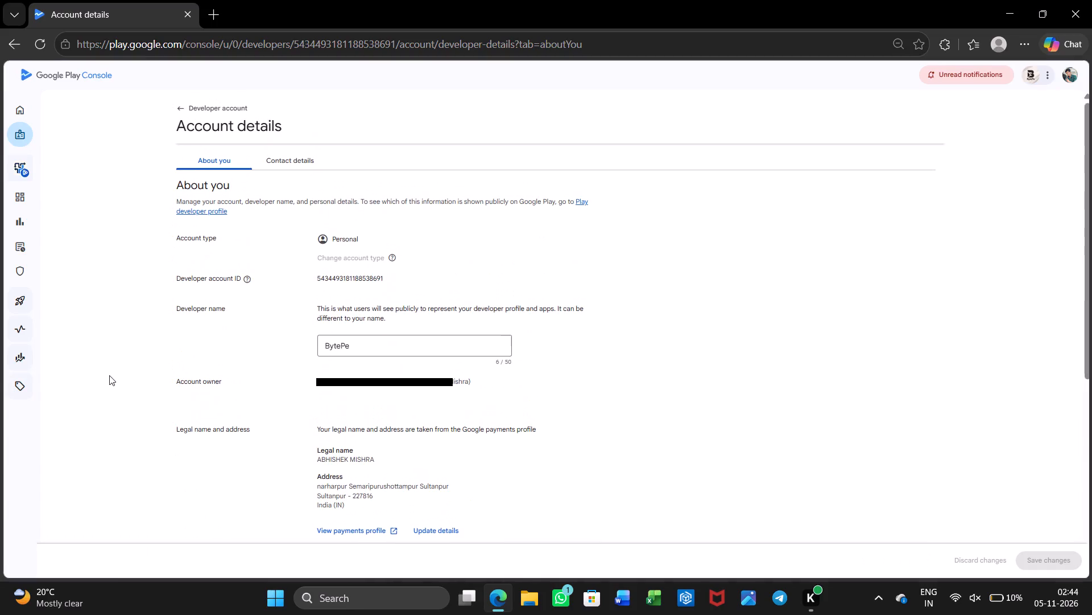
{"action": "scroll", "coordinate": [109, 375], "scroll_direction": "right", "scroll_amount": 10}
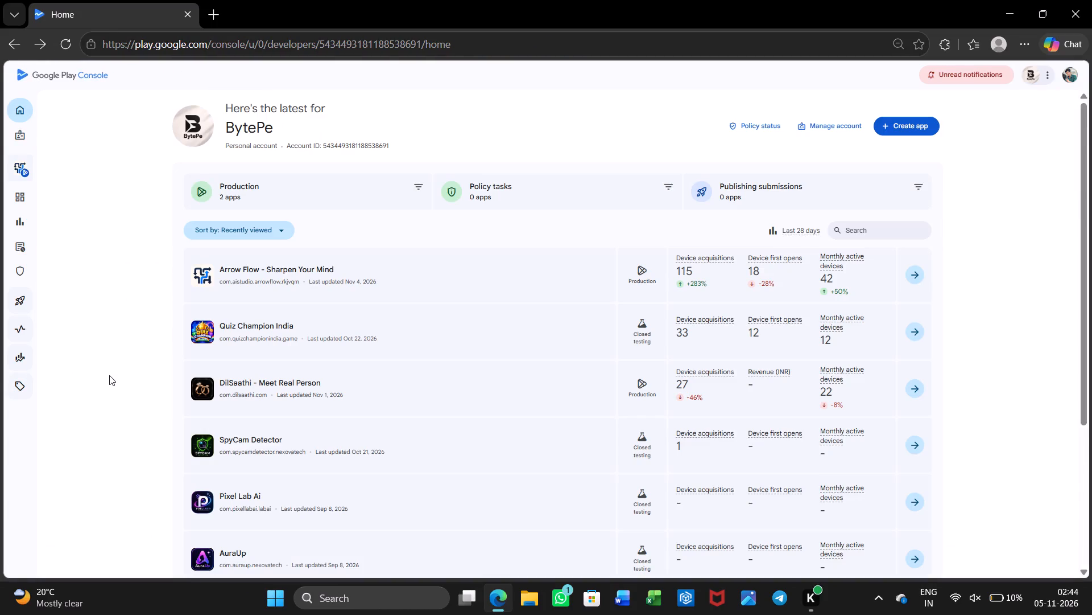
{"action": "left_click", "coordinate": [569, 113]}
{"action": "left_click", "coordinate": [704, 276]}
{"action": "left_click", "coordinate": [917, 334]}
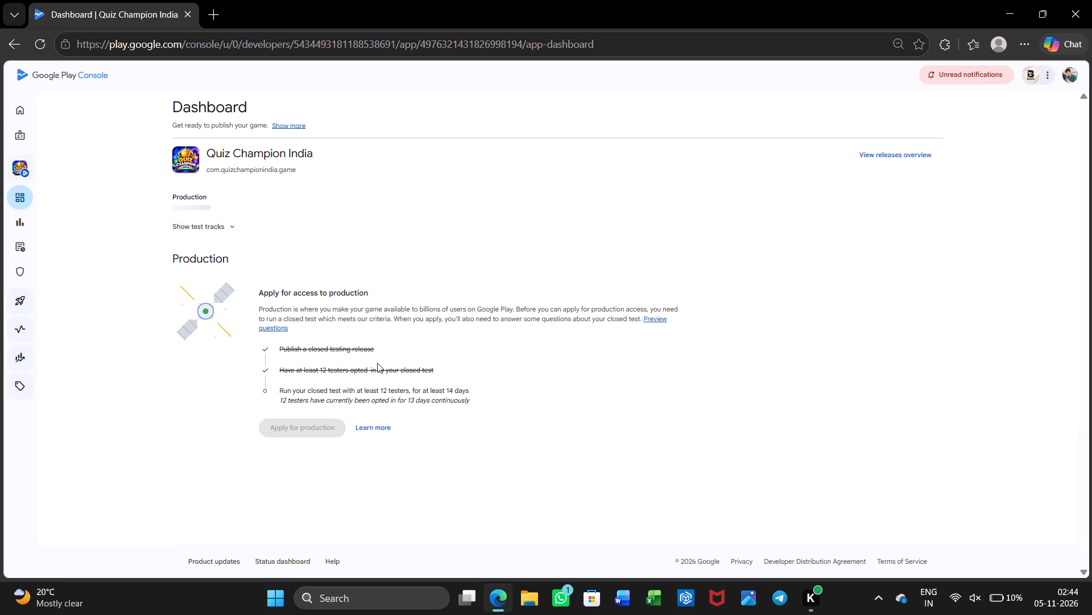
Go back to the app list and examine the DilSaathi - Meet Real Person dashboard's metrics and notices.
{"action": "scroll", "coordinate": [377, 363], "scroll_direction": "right", "scroll_amount": 9}
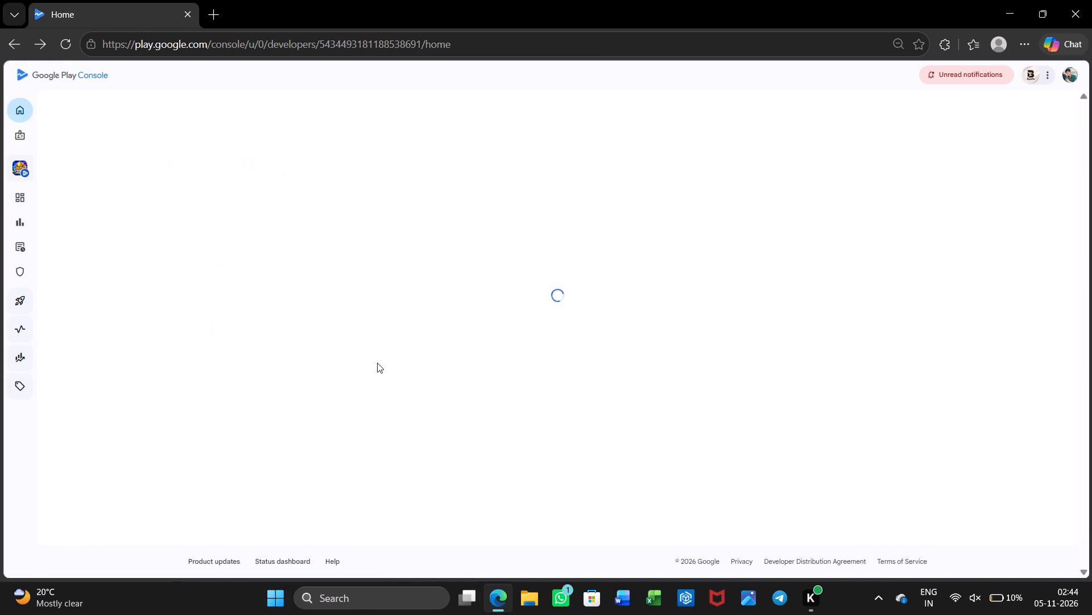
{"action": "scroll", "coordinate": [292, 245], "scroll_direction": "down", "scroll_amount": 3}
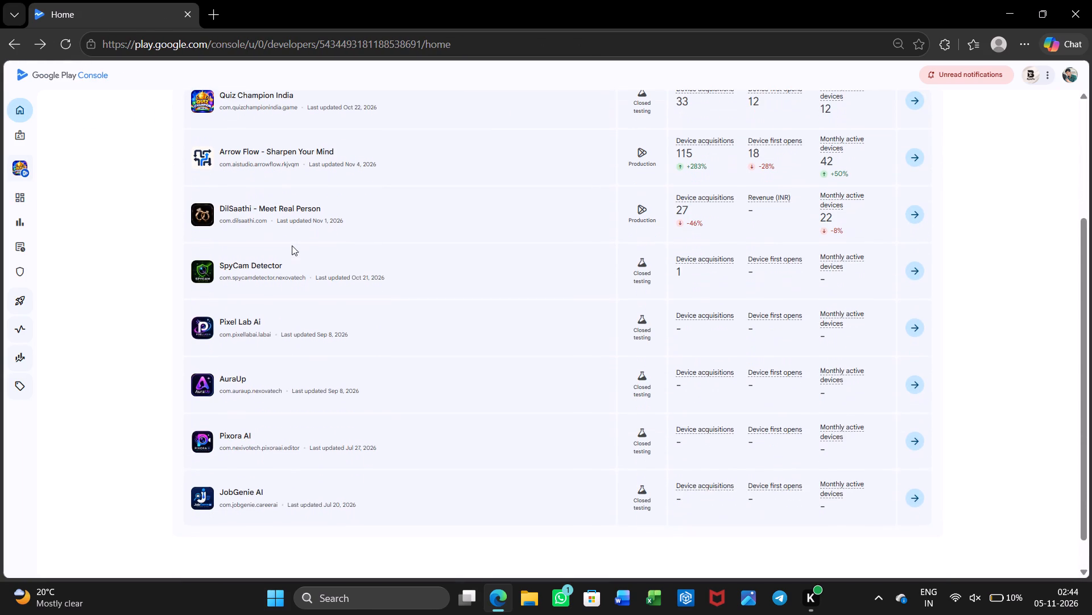
{"action": "scroll", "coordinate": [292, 245], "scroll_direction": "down", "scroll_amount": 1}
{"action": "left_click", "coordinate": [915, 224]}
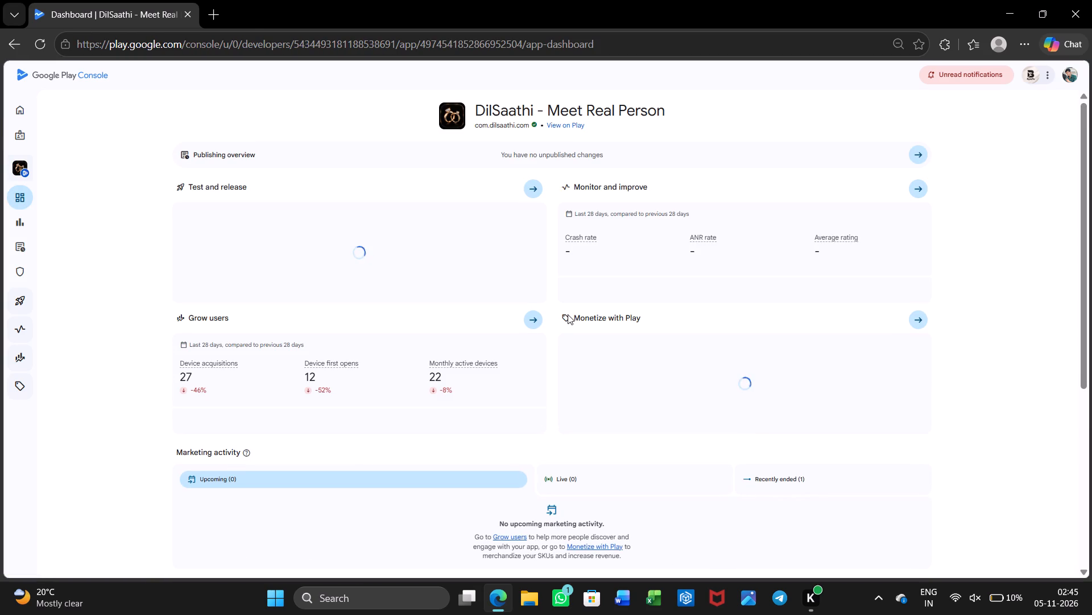
{"action": "scroll", "coordinate": [518, 266], "scroll_direction": "down", "scroll_amount": 1}
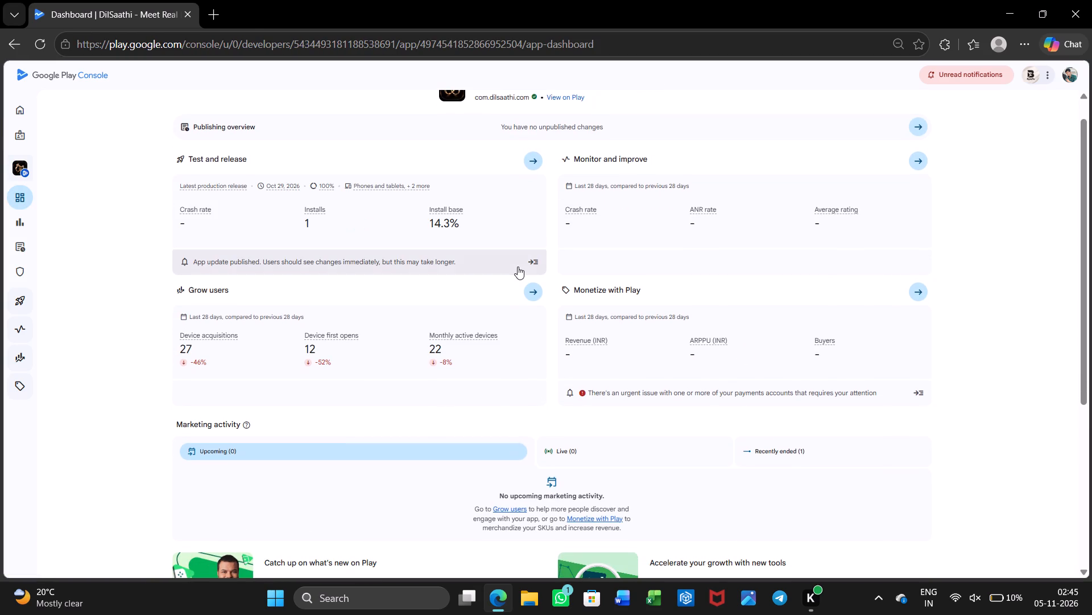
{"action": "scroll", "coordinate": [518, 266], "scroll_direction": "down", "scroll_amount": 2}
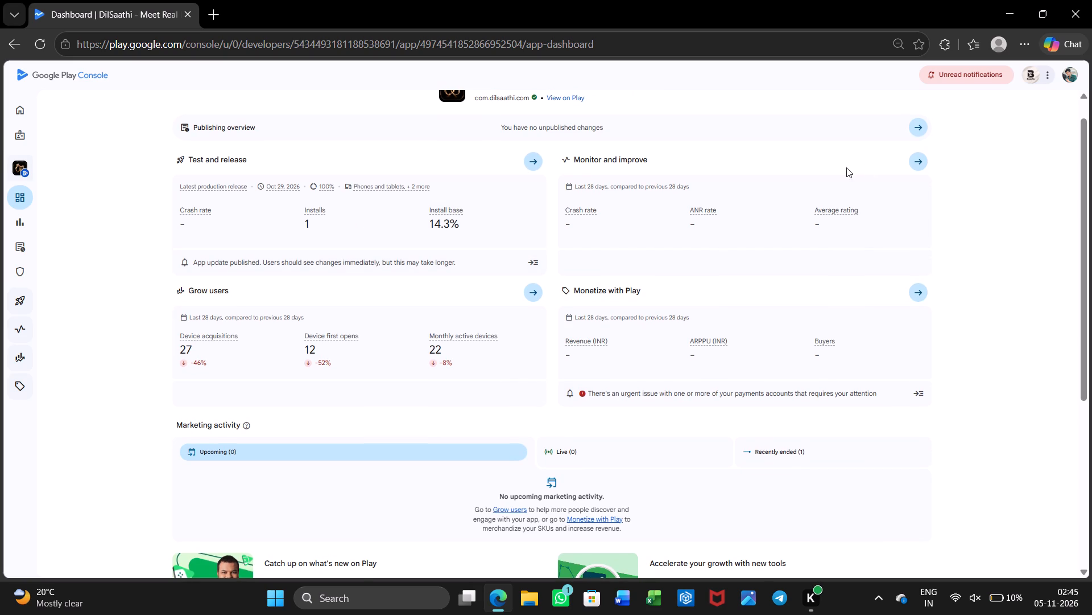
Examine DilSaathi's Monitor and improve page, covering Android vitals, ratings and recommended actions.
{"action": "left_click", "coordinate": [915, 159]}
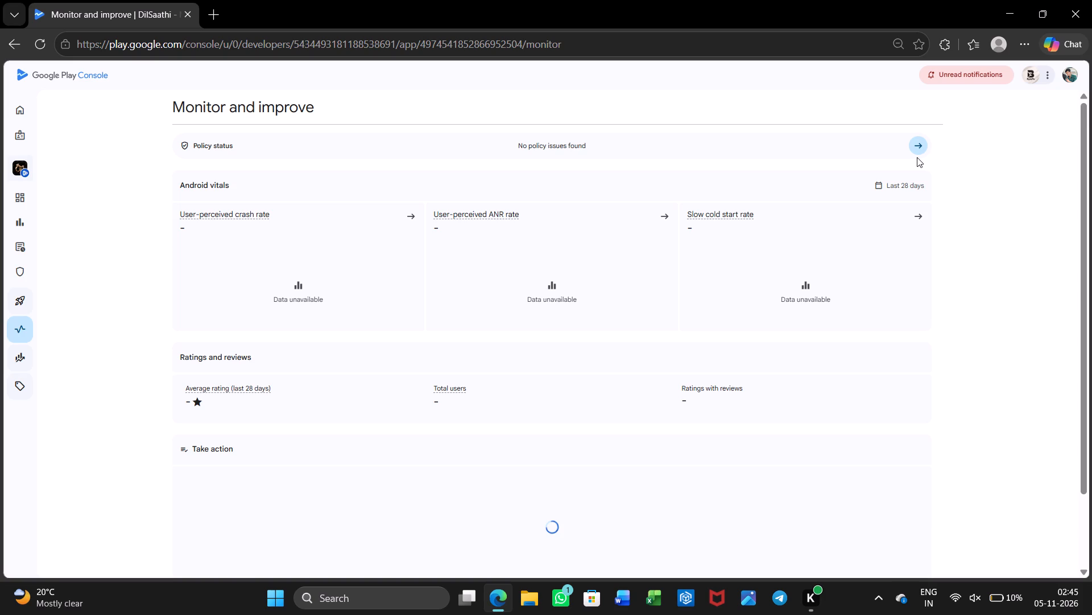
{"action": "scroll", "coordinate": [538, 250], "scroll_direction": "down", "scroll_amount": 1}
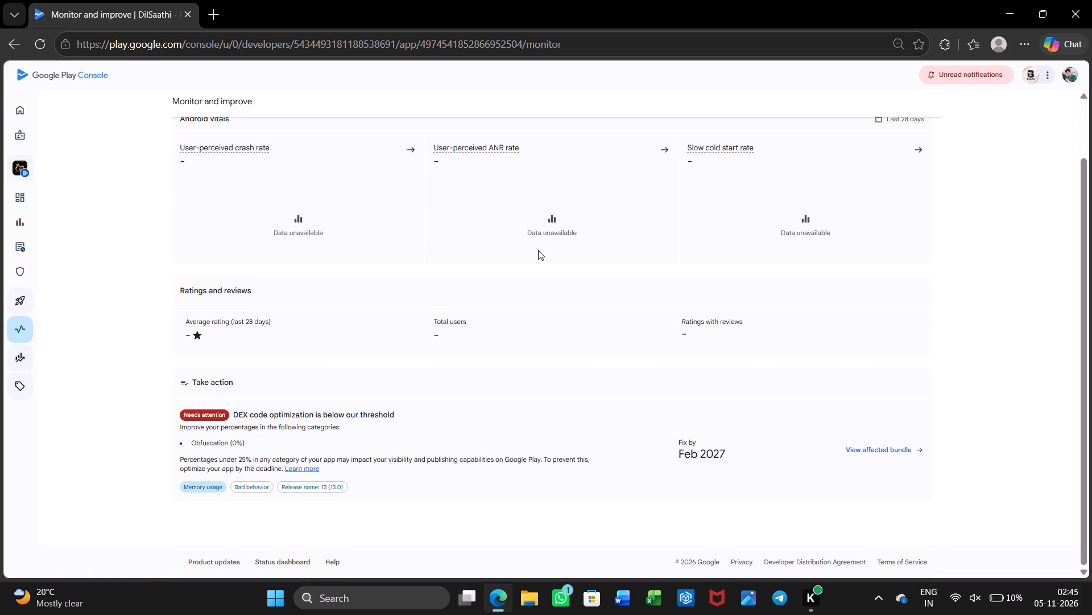
{"action": "scroll", "coordinate": [538, 250], "scroll_direction": "down", "scroll_amount": 1}
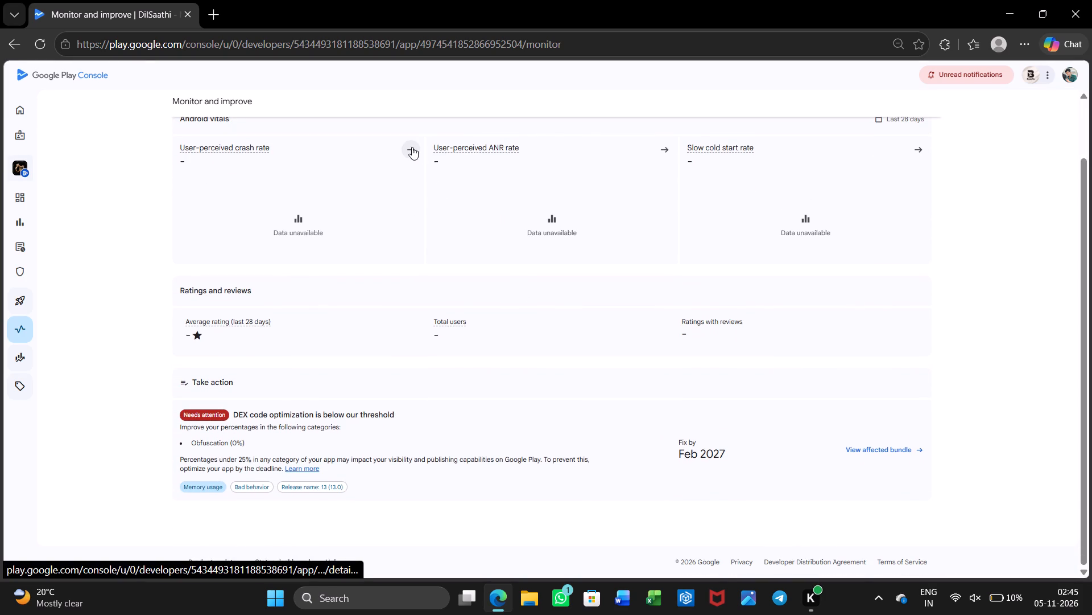
{"action": "scroll", "coordinate": [418, 165], "scroll_direction": "up", "scroll_amount": 3}
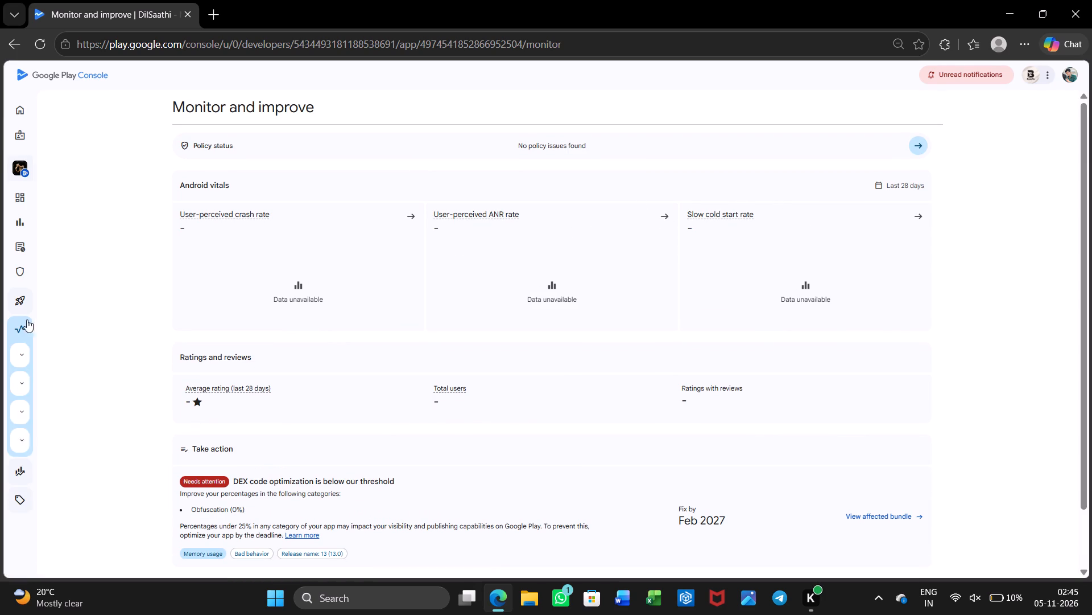
Open the Reach and devices overview report for DilSaathi.
{"action": "left_click", "coordinate": [75, 355]}
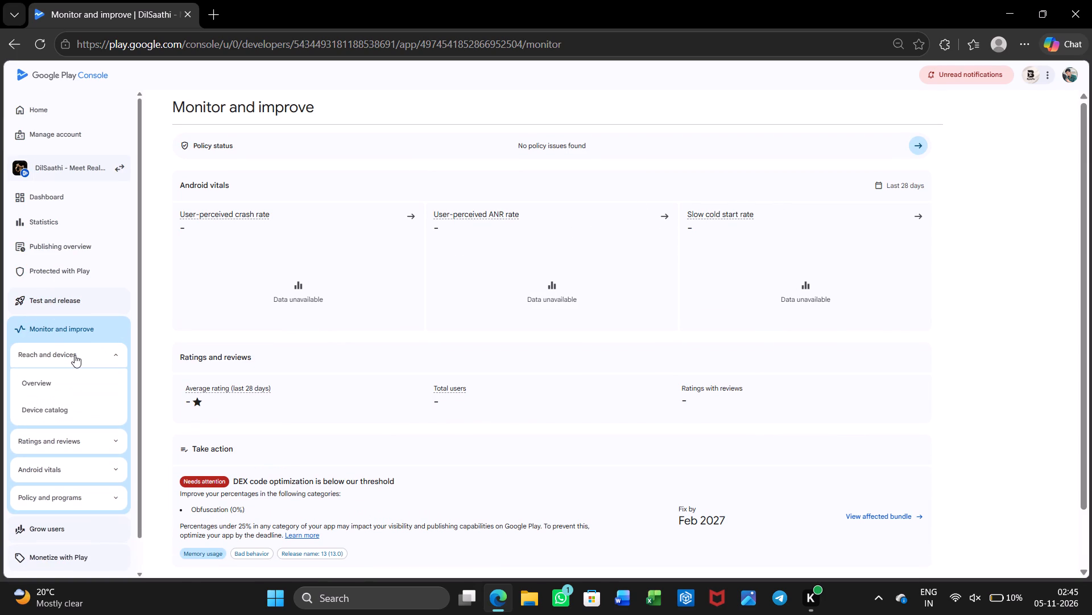
{"action": "left_click", "coordinate": [59, 383]}
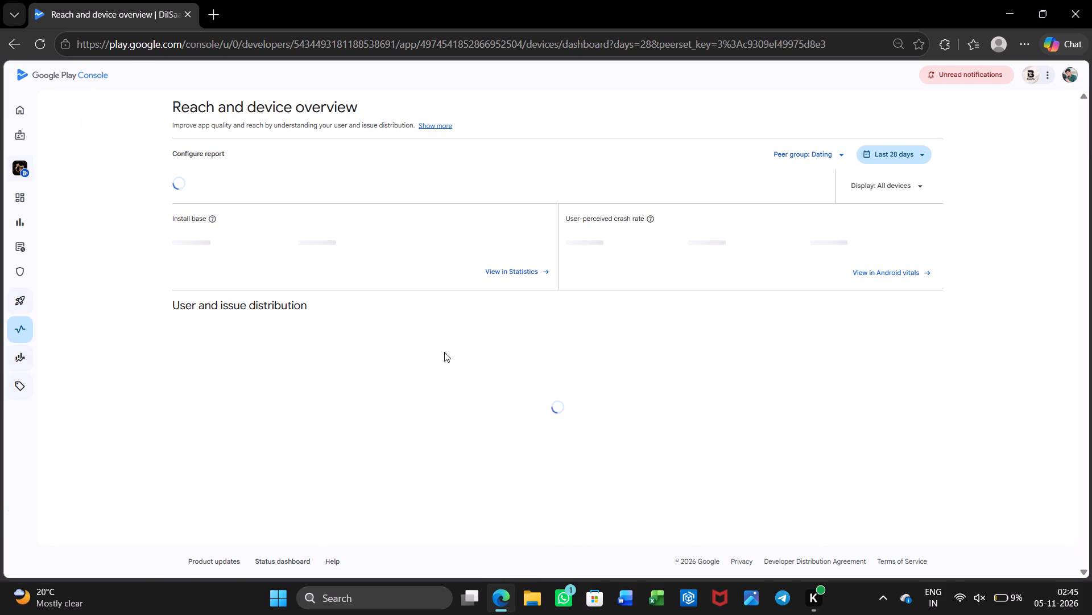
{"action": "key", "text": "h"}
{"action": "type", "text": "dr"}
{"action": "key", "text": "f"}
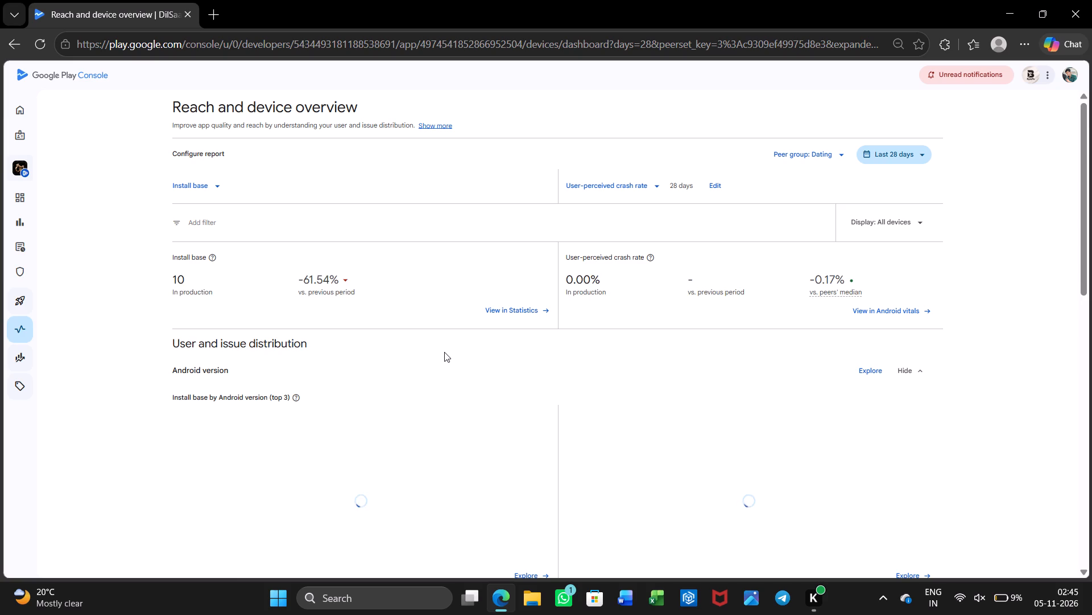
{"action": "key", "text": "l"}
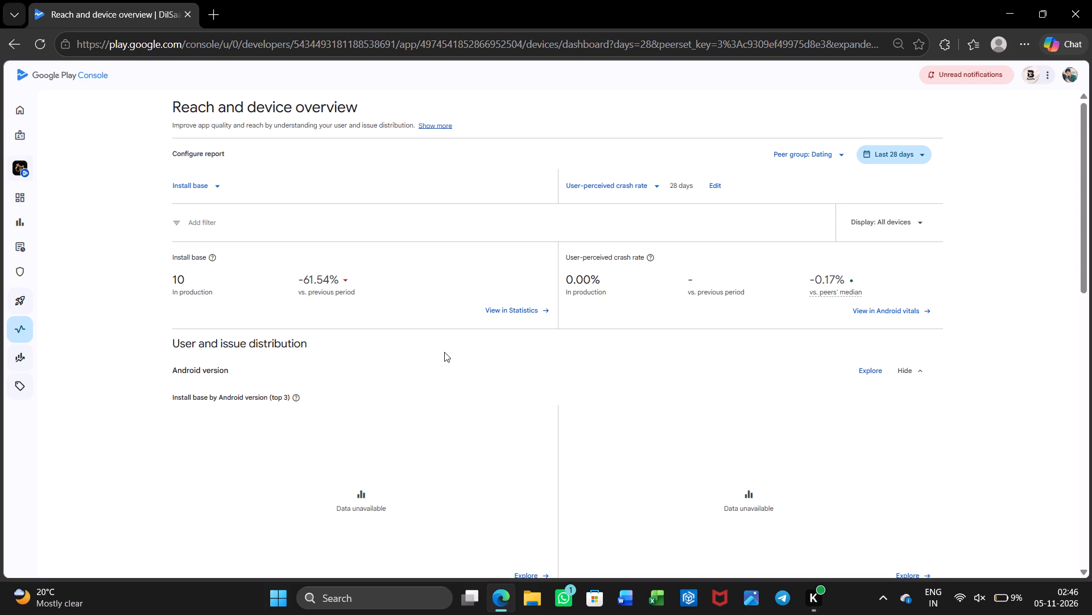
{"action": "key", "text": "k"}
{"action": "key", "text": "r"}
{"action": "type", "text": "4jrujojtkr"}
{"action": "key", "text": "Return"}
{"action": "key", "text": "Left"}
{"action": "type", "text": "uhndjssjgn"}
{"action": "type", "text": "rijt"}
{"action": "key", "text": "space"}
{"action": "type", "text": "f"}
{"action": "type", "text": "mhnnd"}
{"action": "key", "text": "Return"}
Open the install base report in Statistics from the Reach and device overview and examine its time series by country.
{"action": "scroll", "coordinate": [461, 415], "scroll_direction": "down", "scroll_amount": 1}
{"action": "scroll", "coordinate": [461, 415], "scroll_direction": "up", "scroll_amount": 1}
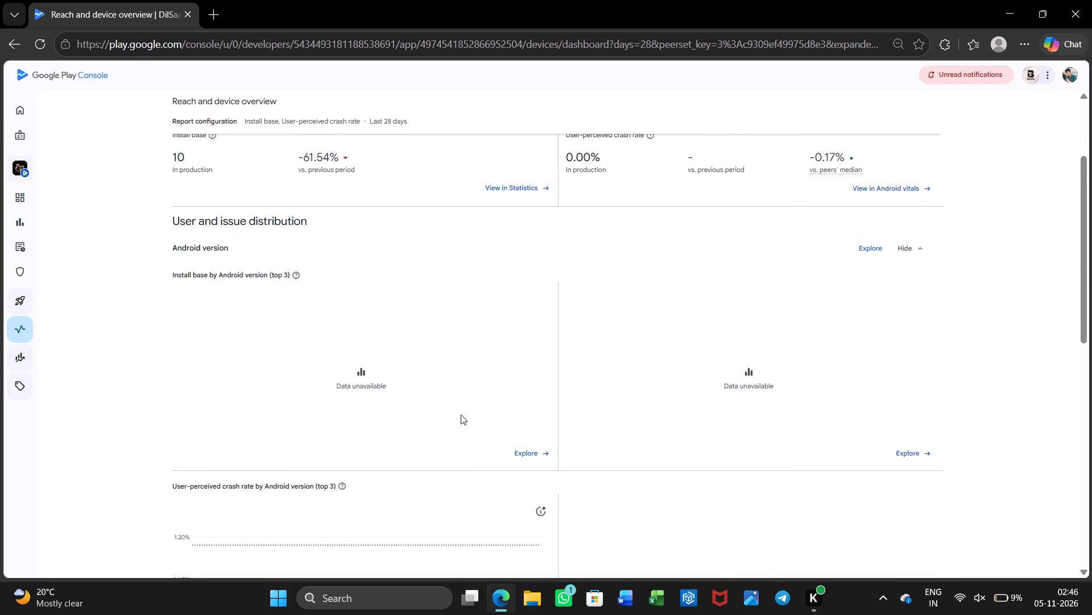
{"action": "scroll", "coordinate": [461, 415], "scroll_direction": "up", "scroll_amount": 1}
{"action": "left_click", "coordinate": [526, 277]}
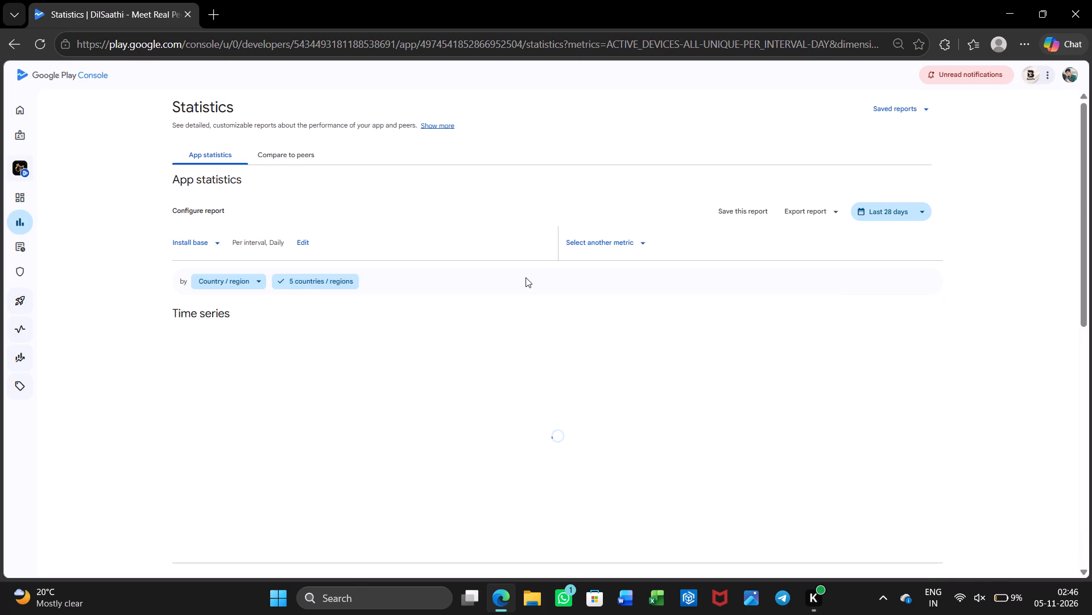
{"action": "scroll", "coordinate": [539, 376], "scroll_direction": "down", "scroll_amount": 1}
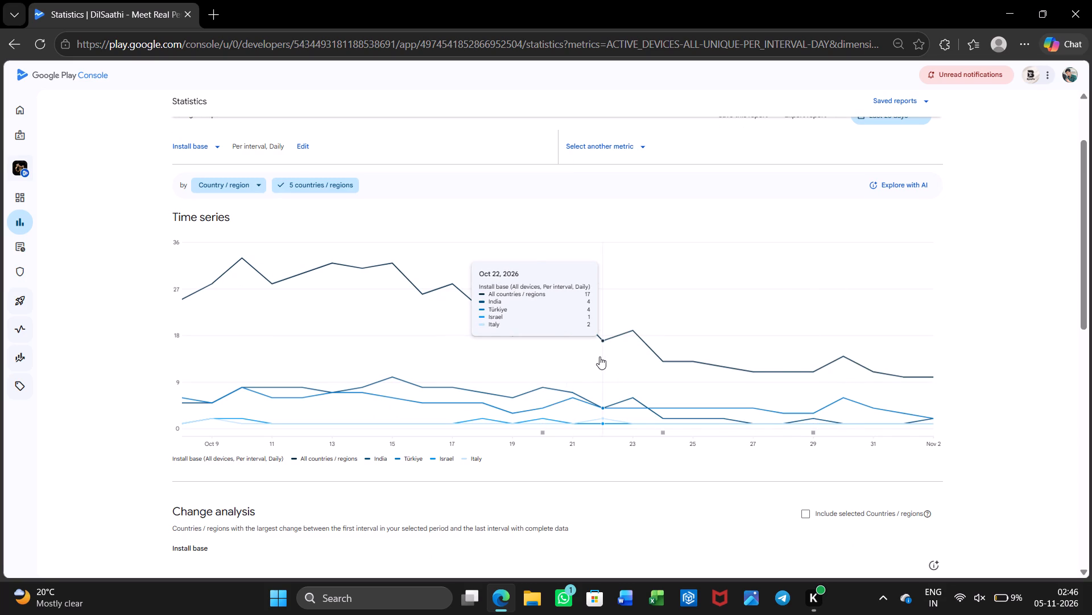
{"action": "scroll", "coordinate": [599, 356], "scroll_direction": "down", "scroll_amount": 3}
{"action": "scroll", "coordinate": [599, 356], "scroll_direction": "up", "scroll_amount": 15}
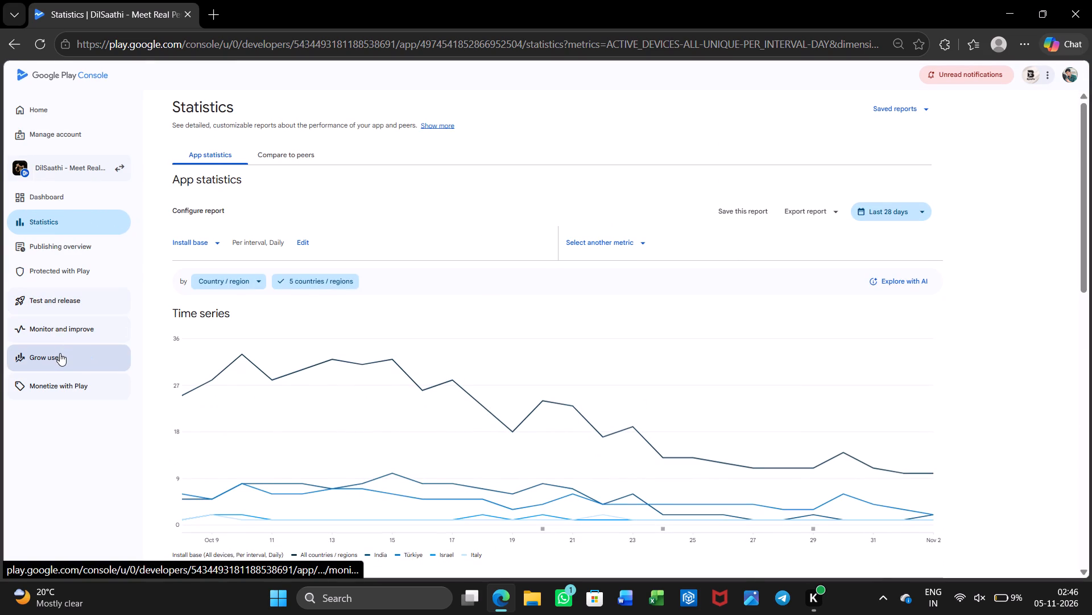
Open DilSaathi's Store analysis page under the Grow users store performance section.
{"action": "left_click", "coordinate": [60, 353]}
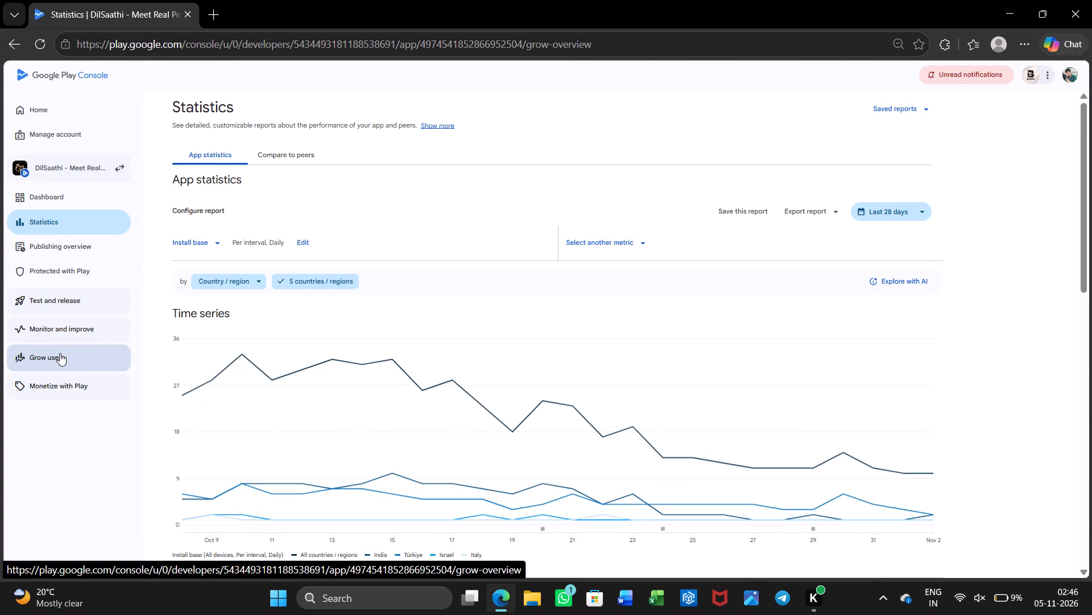
{"action": "left_click", "coordinate": [73, 409]}
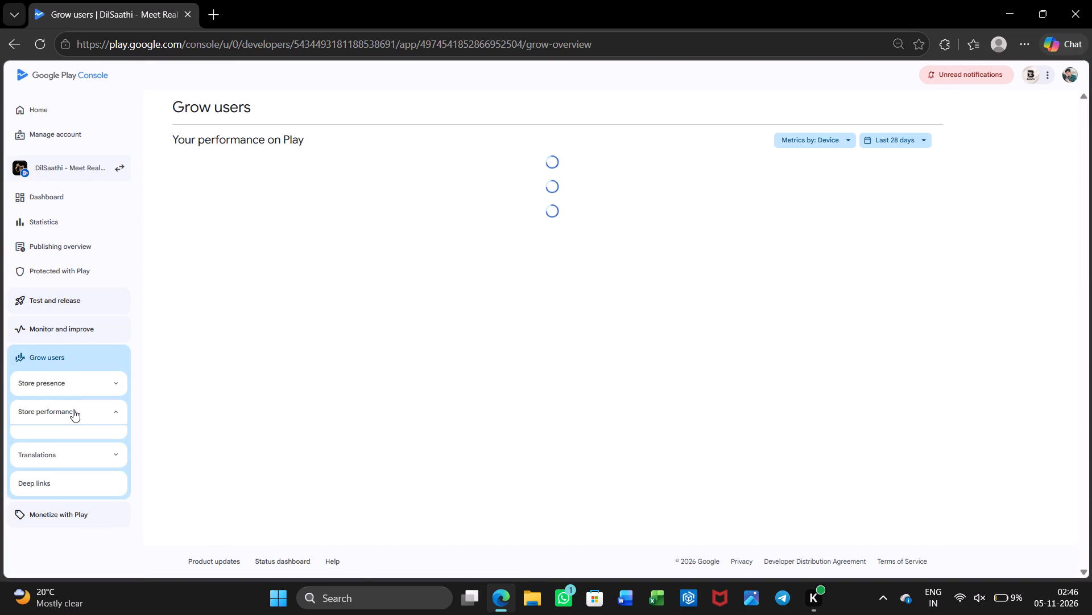
{"action": "left_click", "coordinate": [61, 448]}
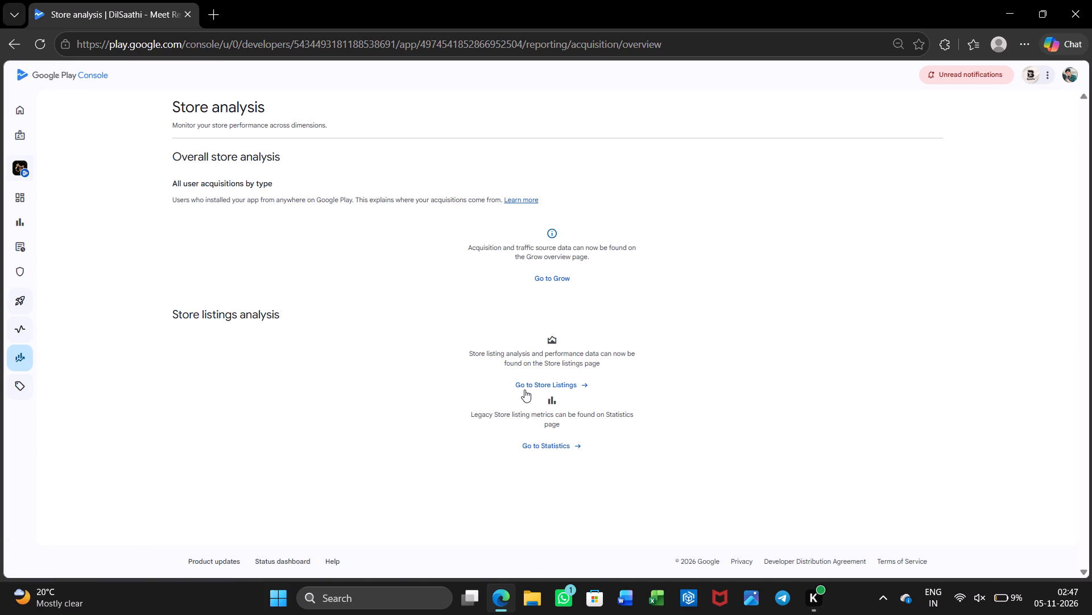
Go on to DilSaathi's Store listings page and examine its Play performance, default listing and custom listing sections.
{"action": "left_click", "coordinate": [544, 389]}
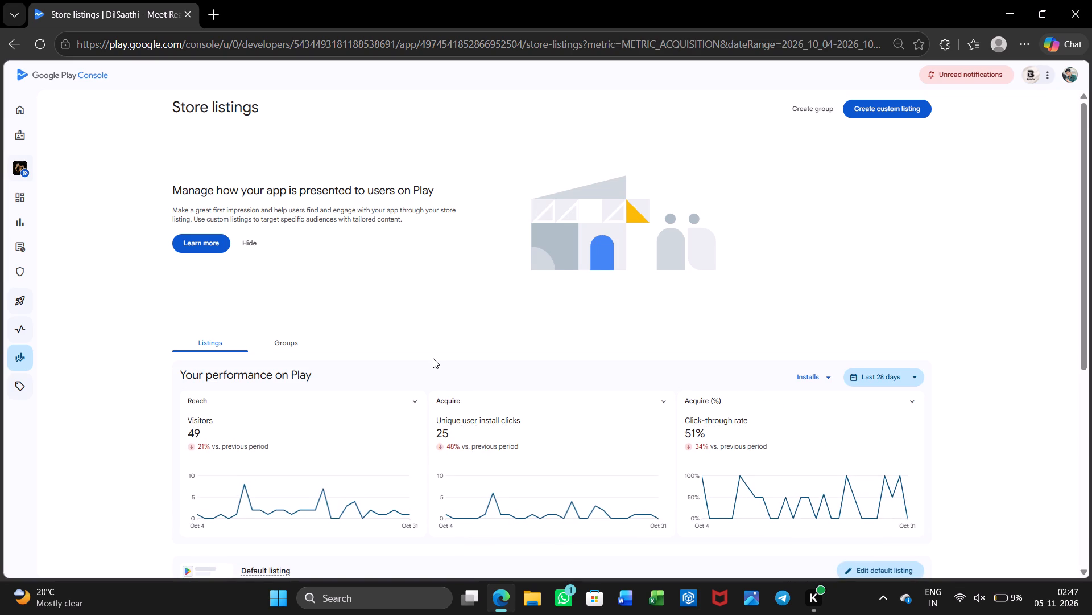
{"action": "scroll", "coordinate": [433, 358], "scroll_direction": "down", "scroll_amount": 2}
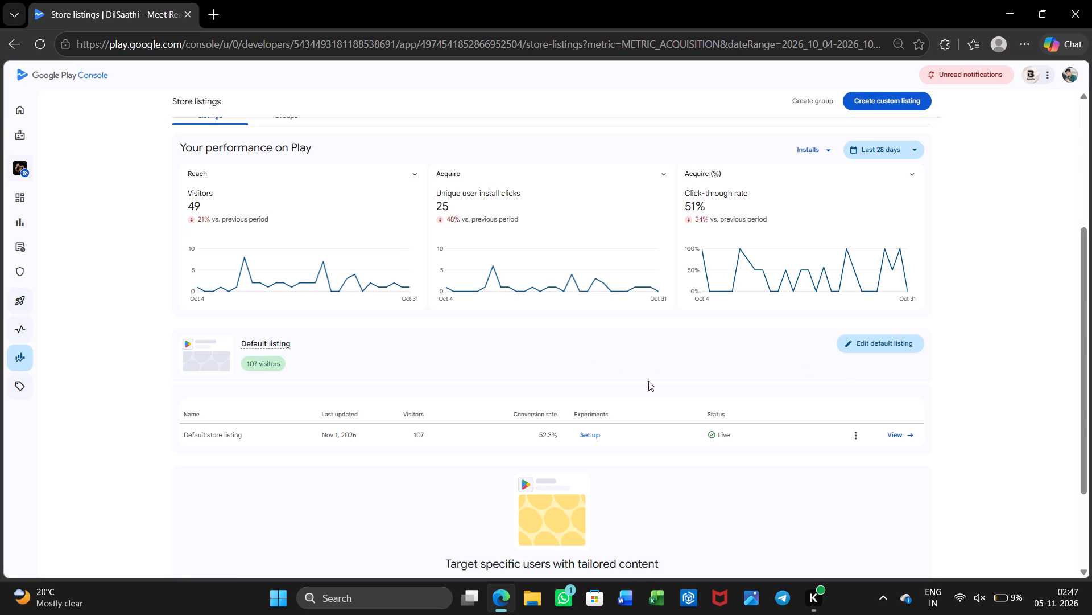
{"action": "scroll", "coordinate": [648, 381], "scroll_direction": "down", "scroll_amount": 1}
{"action": "scroll", "coordinate": [458, 365], "scroll_direction": "down", "scroll_amount": 1}
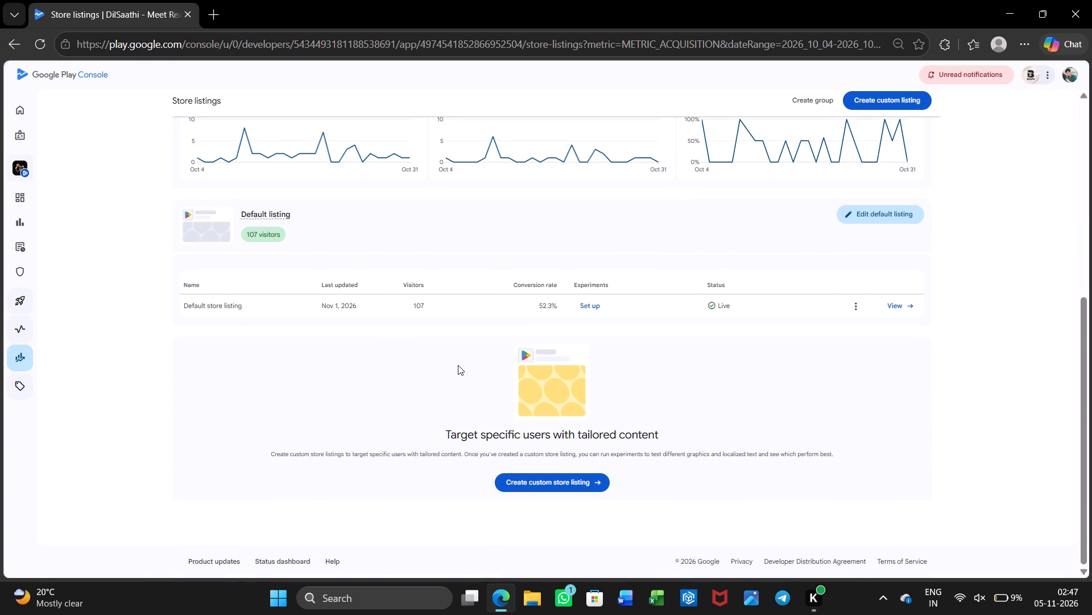
{"action": "scroll", "coordinate": [458, 365], "scroll_direction": "down", "scroll_amount": 2}
{"action": "scroll", "coordinate": [458, 365], "scroll_direction": "up", "scroll_amount": 1}
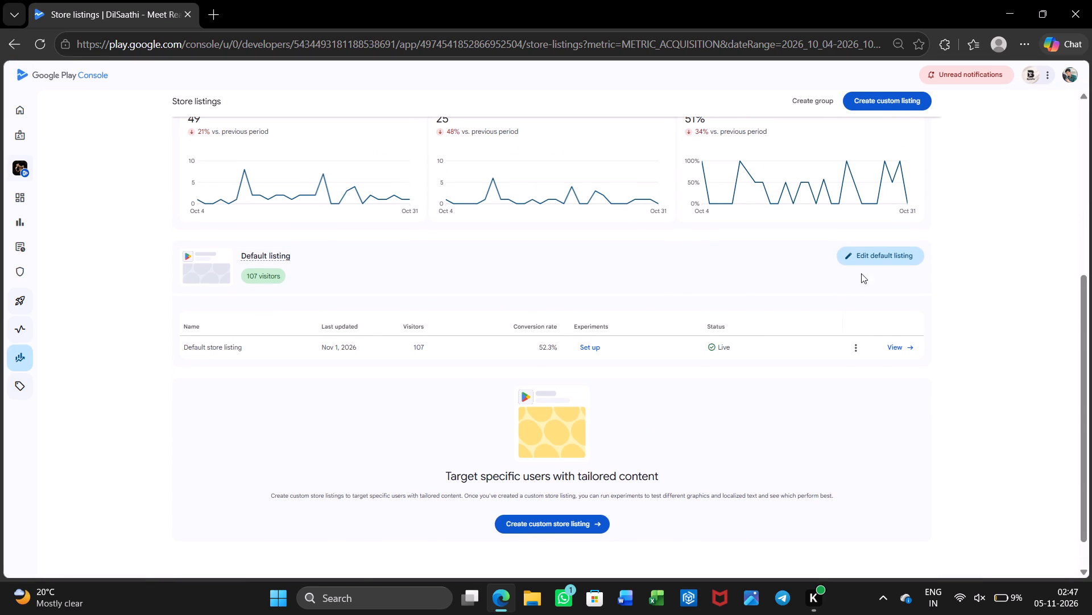
Open the default store listing for editing and change the app name to "DilSaathi - Girlfriend Rental App".
{"action": "left_click", "coordinate": [882, 255]}
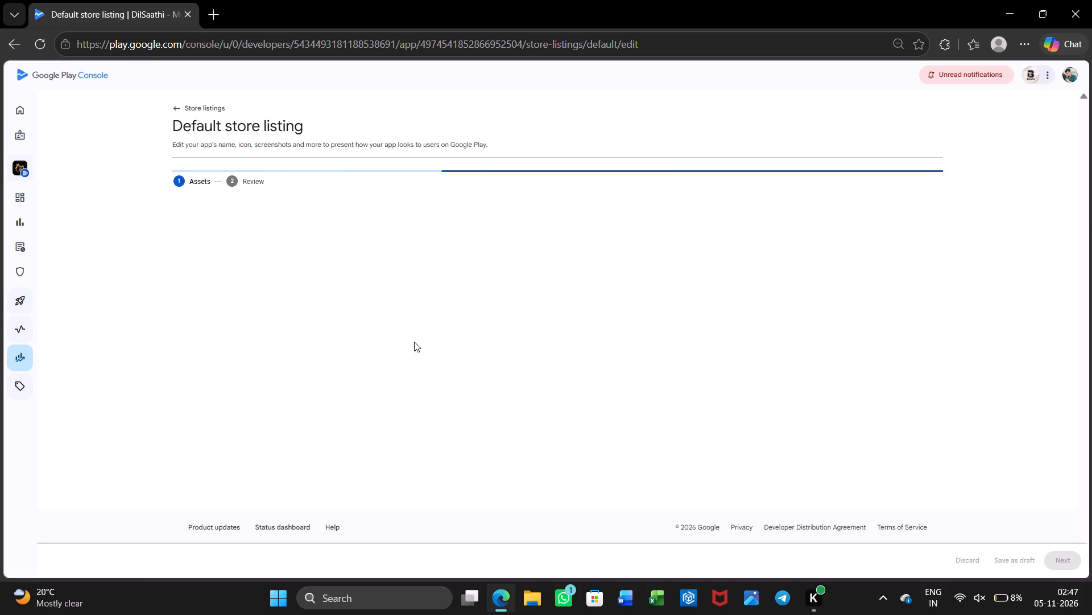
{"action": "scroll", "coordinate": [321, 438], "scroll_direction": "down", "scroll_amount": 1}
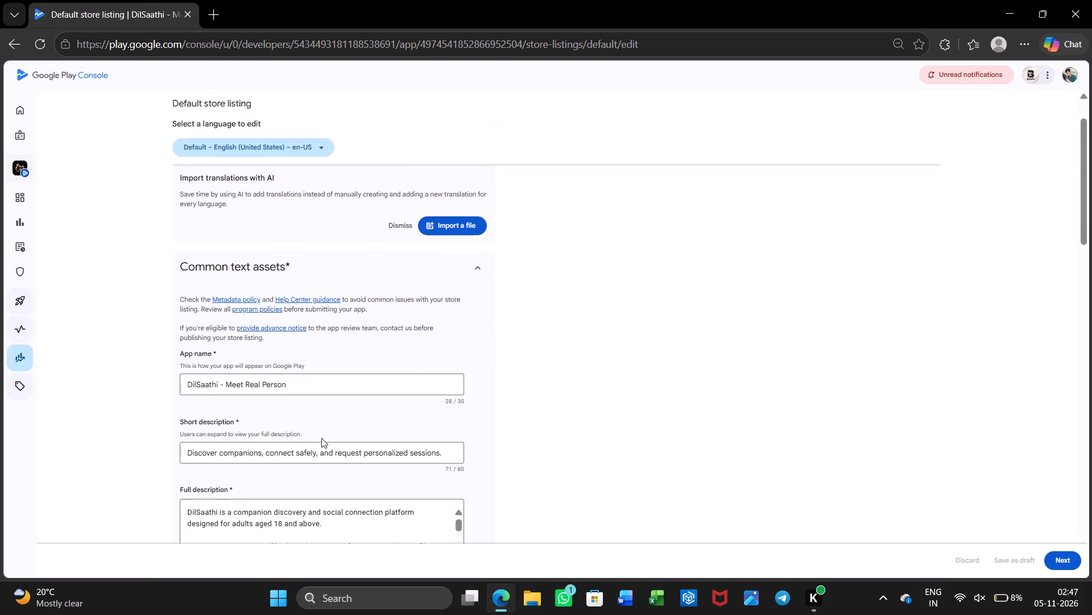
{"action": "left_click", "coordinate": [292, 391]}
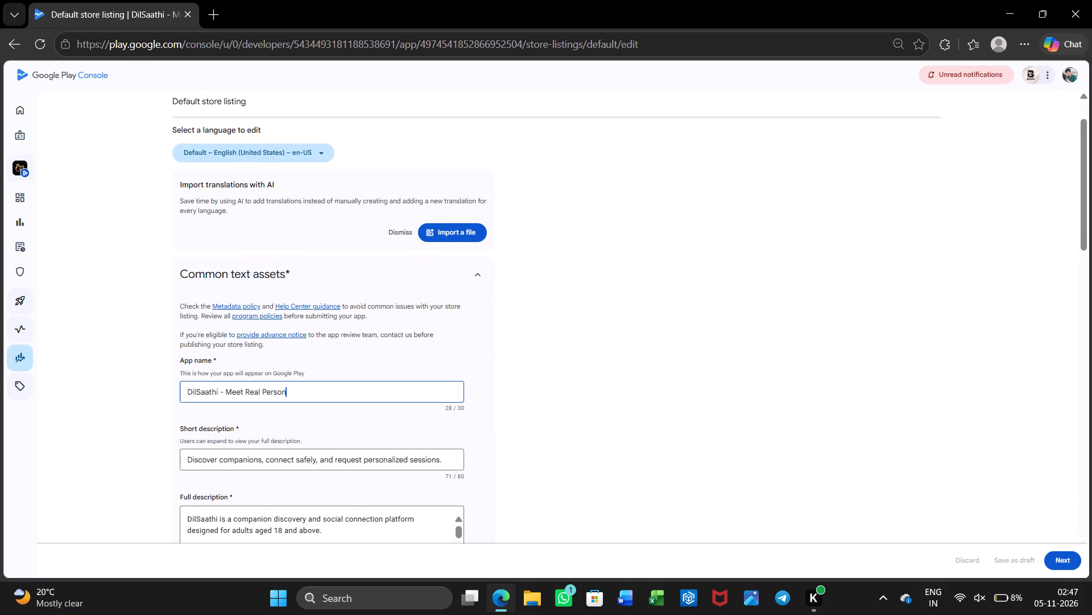
{"action": "key", "text": "BackSpace"}
{"action": "key", "text": "BackSpace"}
{"action": "key", "text": "BackSpace"}
{"action": "key", "text": "BackSpace"}
{"action": "key", "text": "BackSpace"}
{"action": "key", "text": "BackSpace"}
{"action": "key", "text": "BackSpace"}
{"action": "key", "text": "BackSpace"}
{"action": "key", "text": "BackSpace"}
{"action": "key", "text": "BackSpace"}
{"action": "key", "text": "BackSpace"}
{"action": "key", "text": "BackSpace"}
{"action": "key", "text": "BackSpace"}
{"action": "key", "text": "BackSpace"}
{"action": "key", "text": "BackSpace"}
{"action": "key", "text": "BackSpace"}
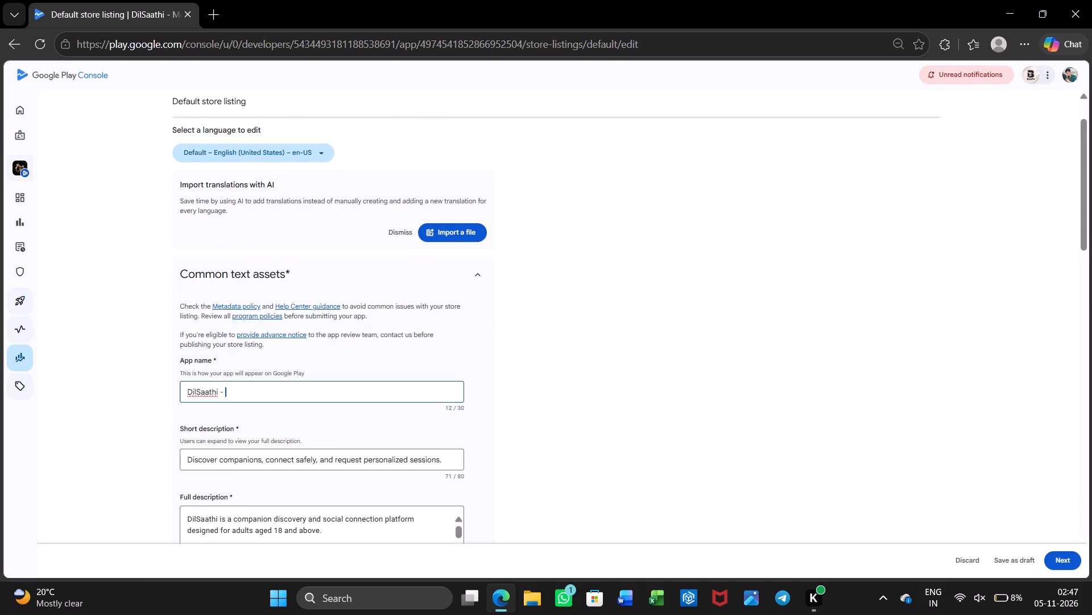
{"action": "type", "text": "Girlfrient"}
{"action": "key", "text": "space"}
{"action": "type", "text": "Rental"}
{"action": "key", "text": "space"}
{"action": "type", "text": "App"}
{"action": "left_click", "coordinate": [241, 396]}
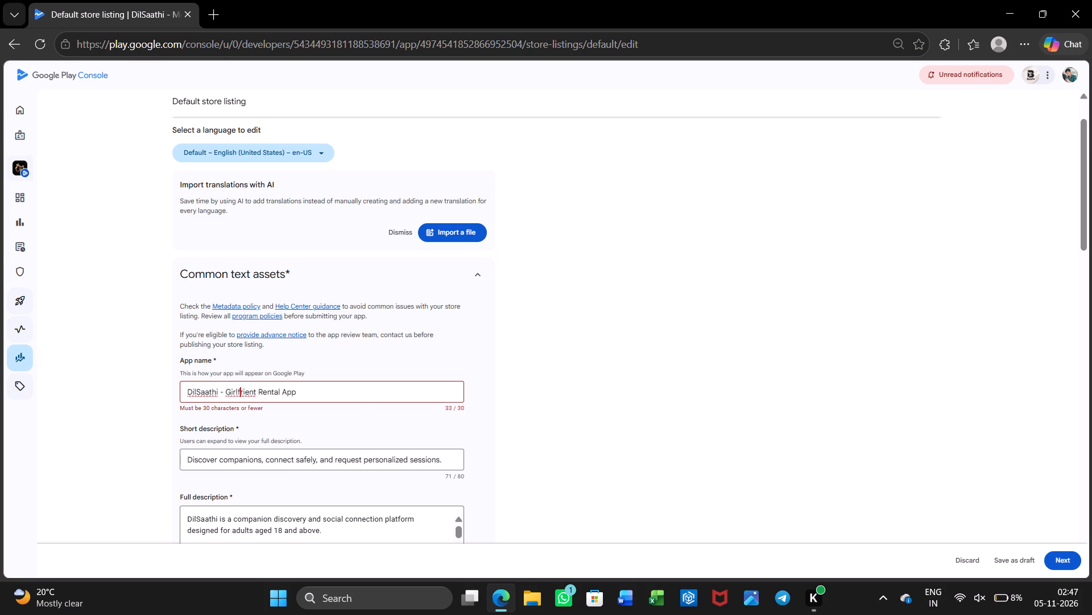
{"action": "left_click", "coordinate": [241, 396]}
{"action": "left_click", "coordinate": [272, 447]}
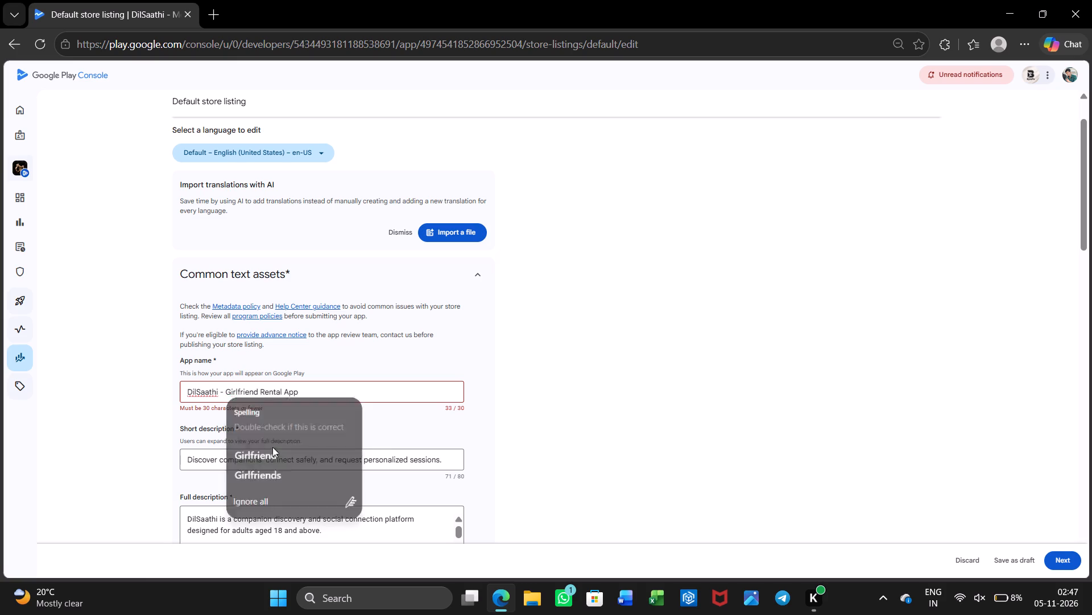
{"action": "left_click", "coordinate": [382, 346]}
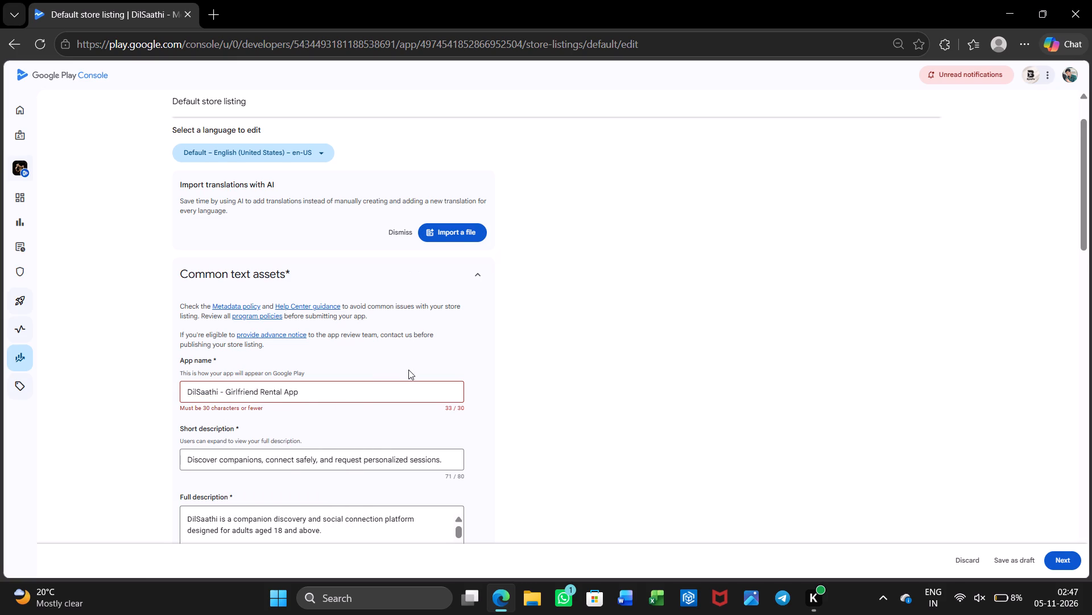
Remove "App" from the end of the app name, shortening it to "DilSaathi - Girlfriend Rental".
{"action": "scroll", "coordinate": [408, 370], "scroll_direction": "down", "scroll_amount": 1}
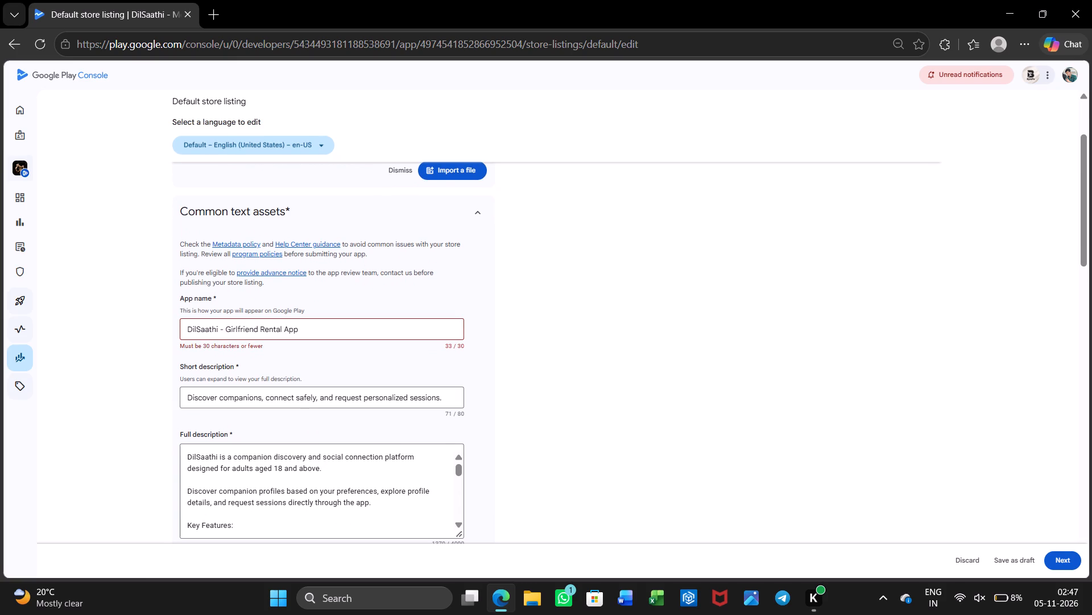
{"action": "left_click", "coordinate": [224, 330]}
{"action": "left_click_drag", "start_coordinate": [304, 330], "coordinate": [286, 330]}
{"action": "key", "text": "BackSpace"}
{"action": "key", "text": "BackSpace"}
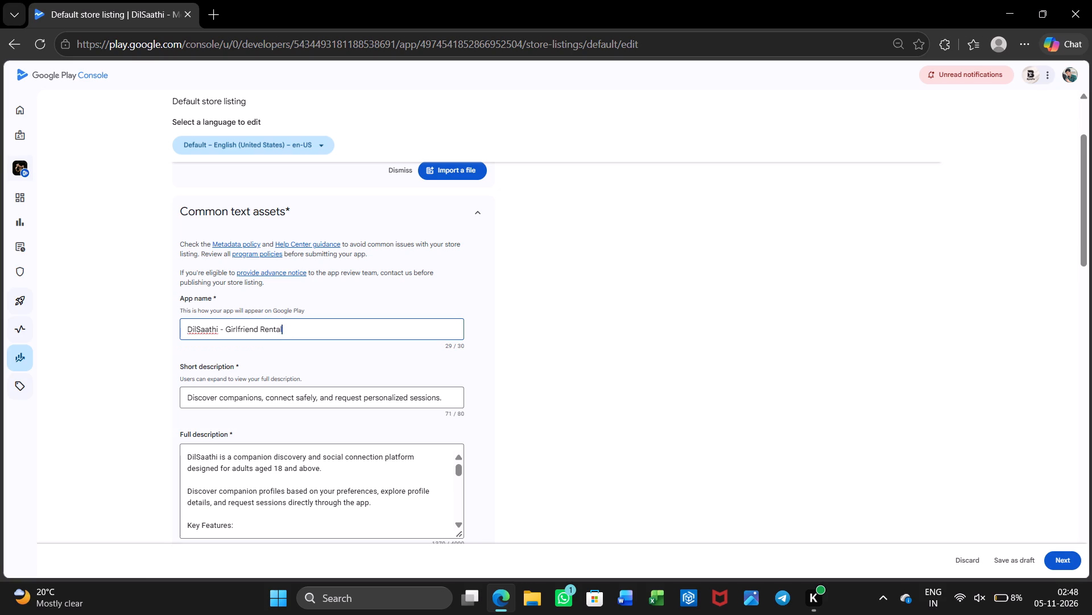
{"action": "left_click", "coordinate": [507, 371]}
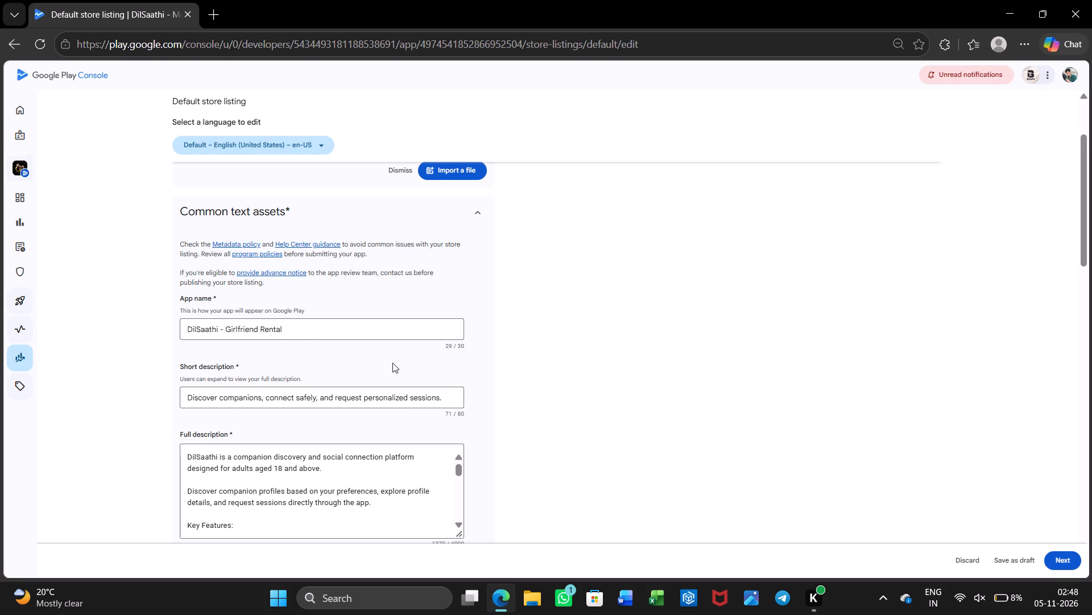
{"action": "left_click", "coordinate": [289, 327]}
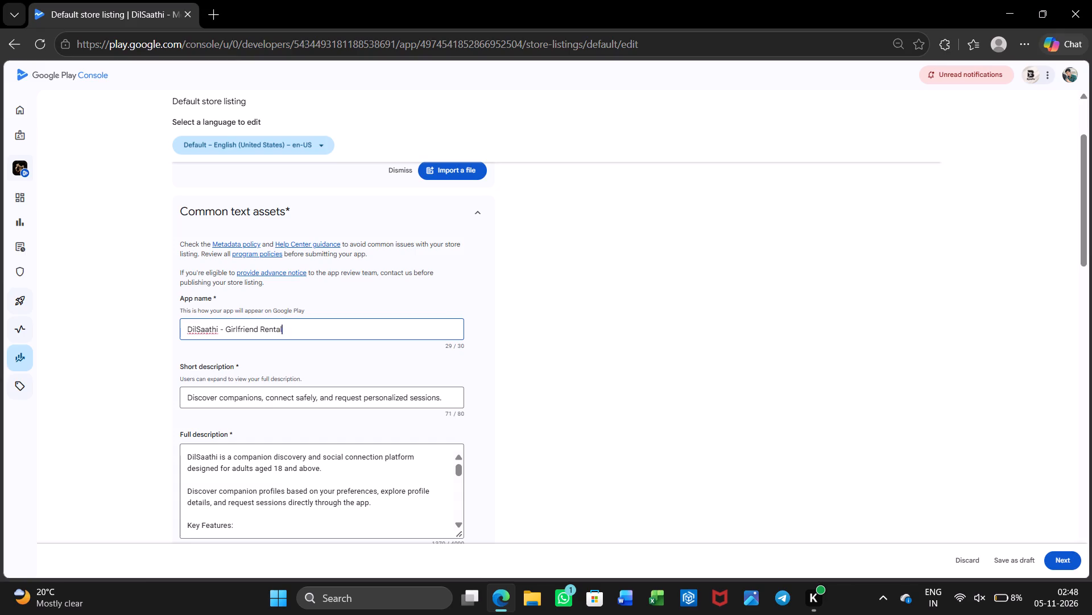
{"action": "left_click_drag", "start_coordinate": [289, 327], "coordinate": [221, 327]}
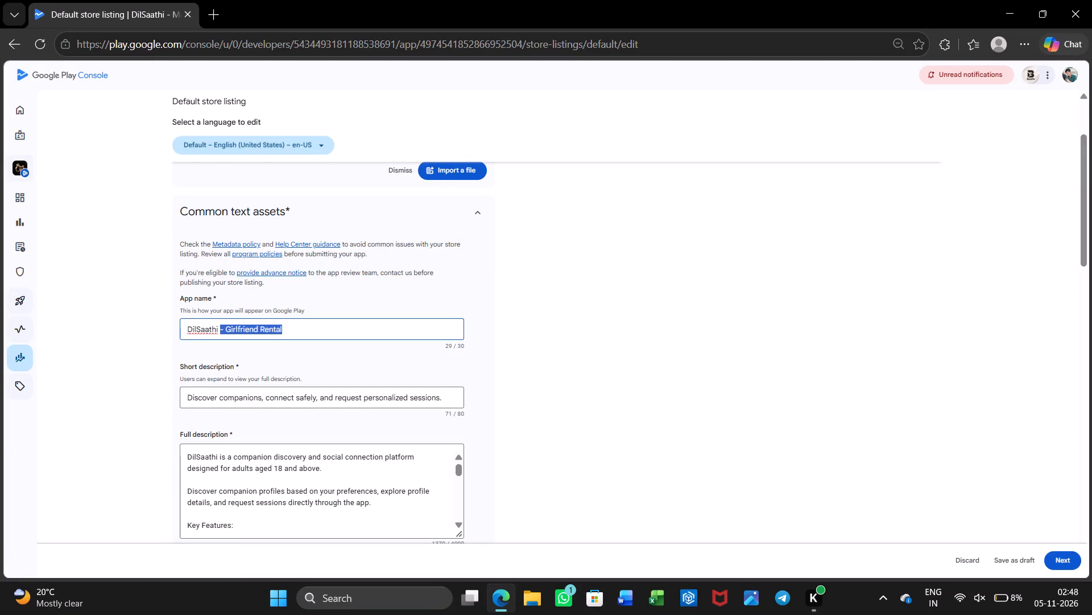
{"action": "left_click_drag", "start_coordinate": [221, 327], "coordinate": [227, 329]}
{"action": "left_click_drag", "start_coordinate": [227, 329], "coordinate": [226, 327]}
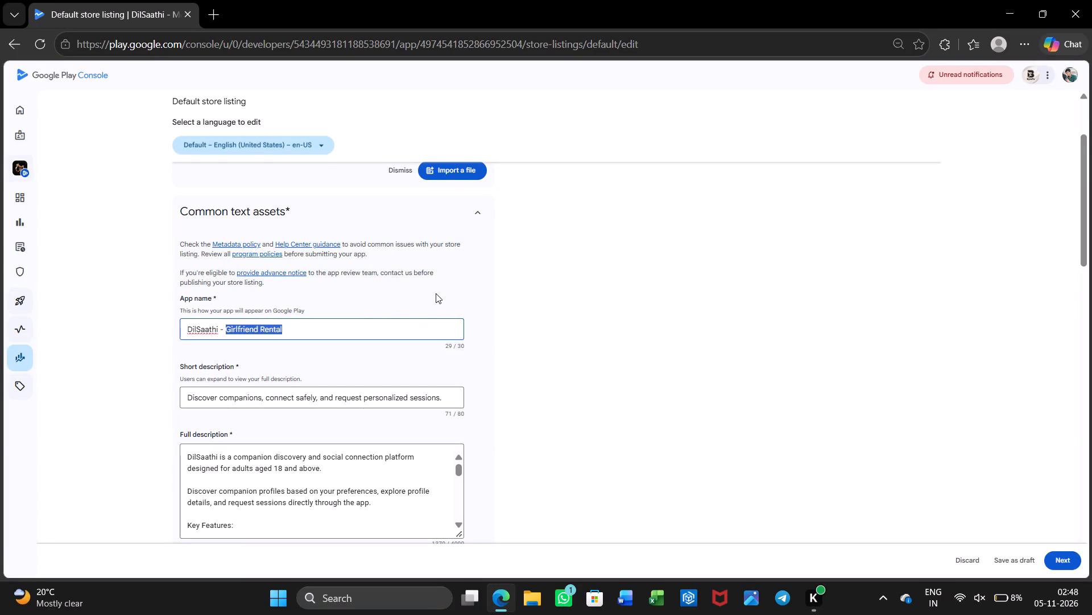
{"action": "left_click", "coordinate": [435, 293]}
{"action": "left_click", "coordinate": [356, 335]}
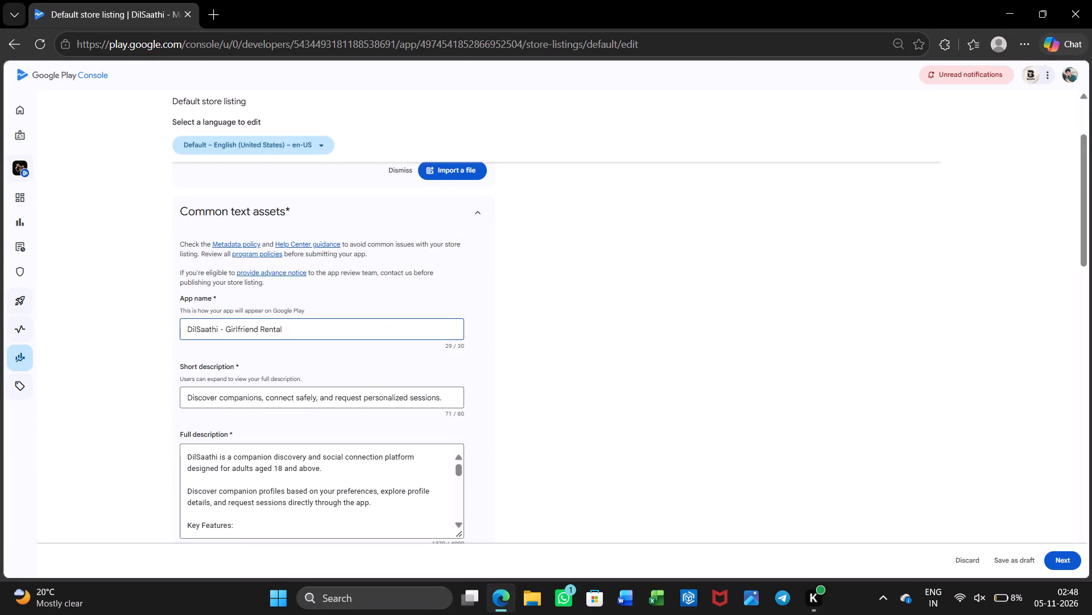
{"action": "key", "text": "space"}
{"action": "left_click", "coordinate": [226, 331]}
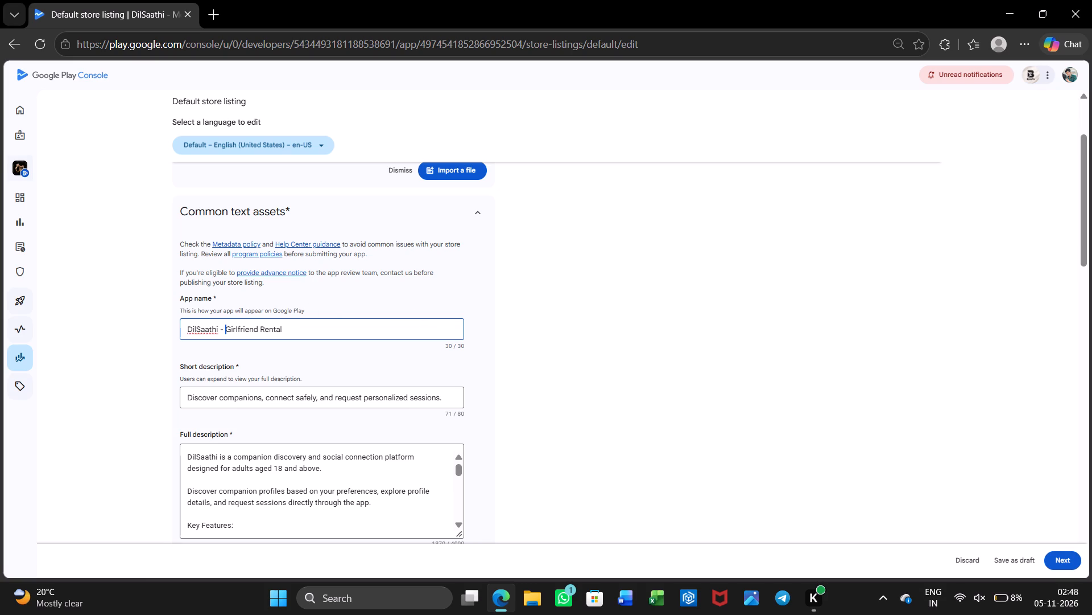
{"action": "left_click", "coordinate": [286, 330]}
Examine the default listing's descriptions, app icon, feature graphic, video and phone screenshots sections.
{"action": "scroll", "coordinate": [282, 330], "scroll_direction": "down", "scroll_amount": 2}
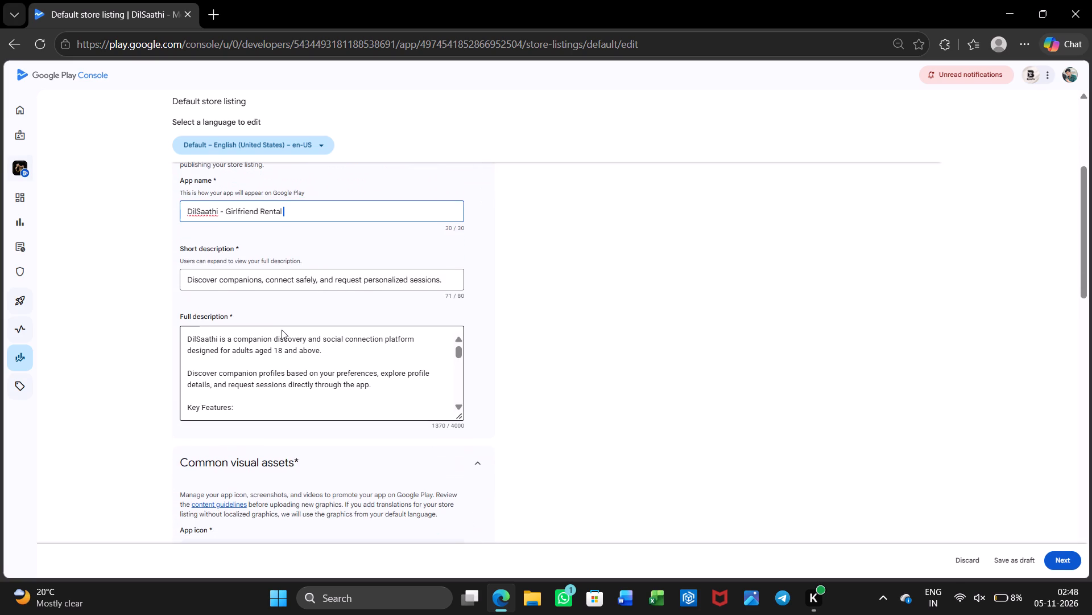
{"action": "scroll", "coordinate": [282, 330], "scroll_direction": "up", "scroll_amount": 1}
{"action": "scroll", "coordinate": [282, 330], "scroll_direction": "down", "scroll_amount": 1}
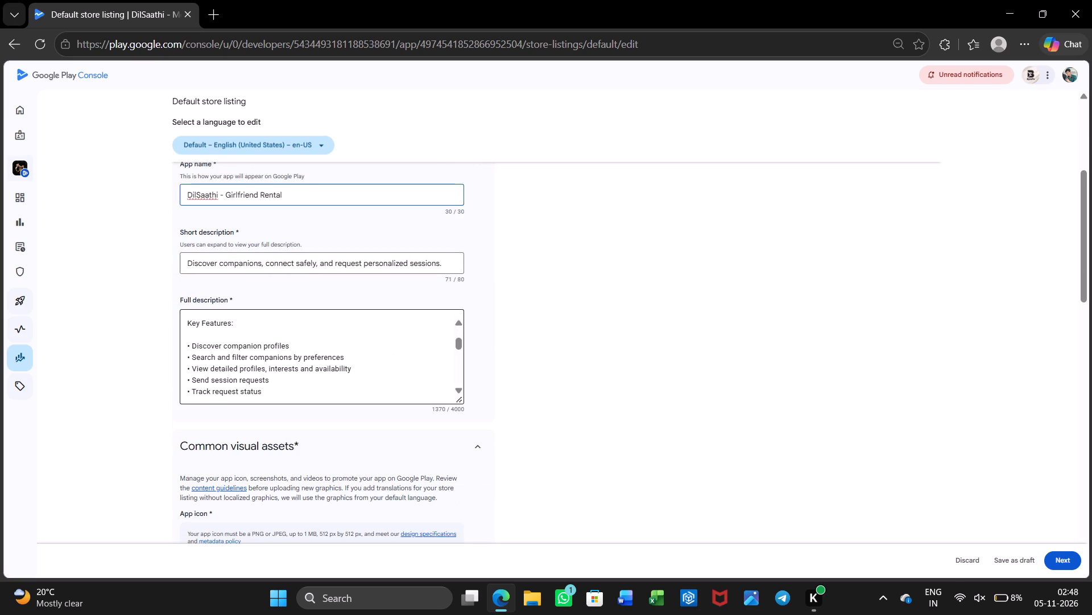
{"action": "scroll", "coordinate": [150, 373], "scroll_direction": "down", "scroll_amount": 1}
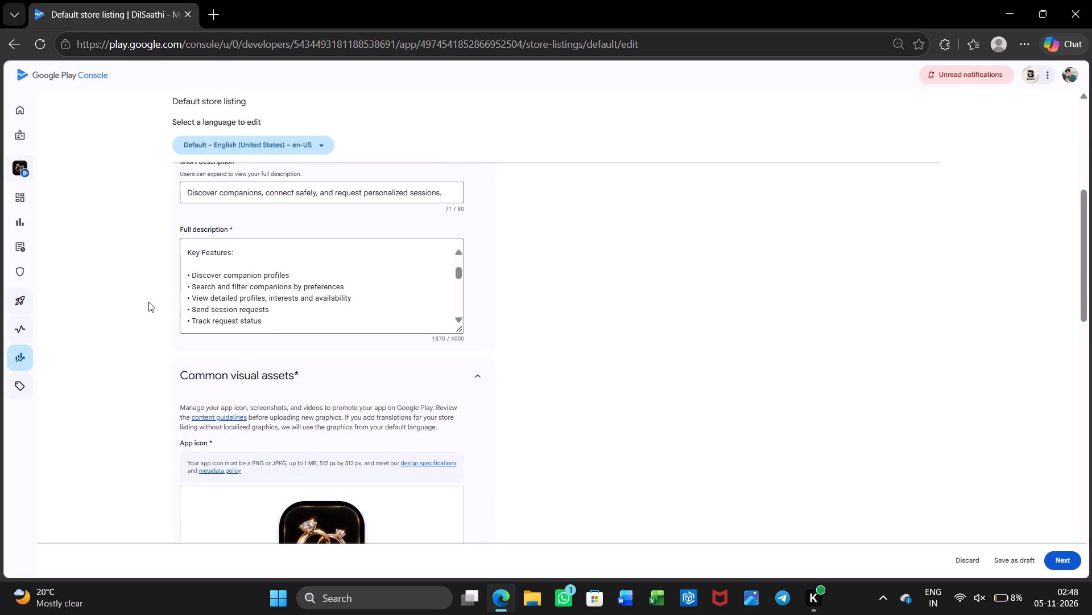
{"action": "scroll", "coordinate": [148, 302], "scroll_direction": "down", "scroll_amount": 1}
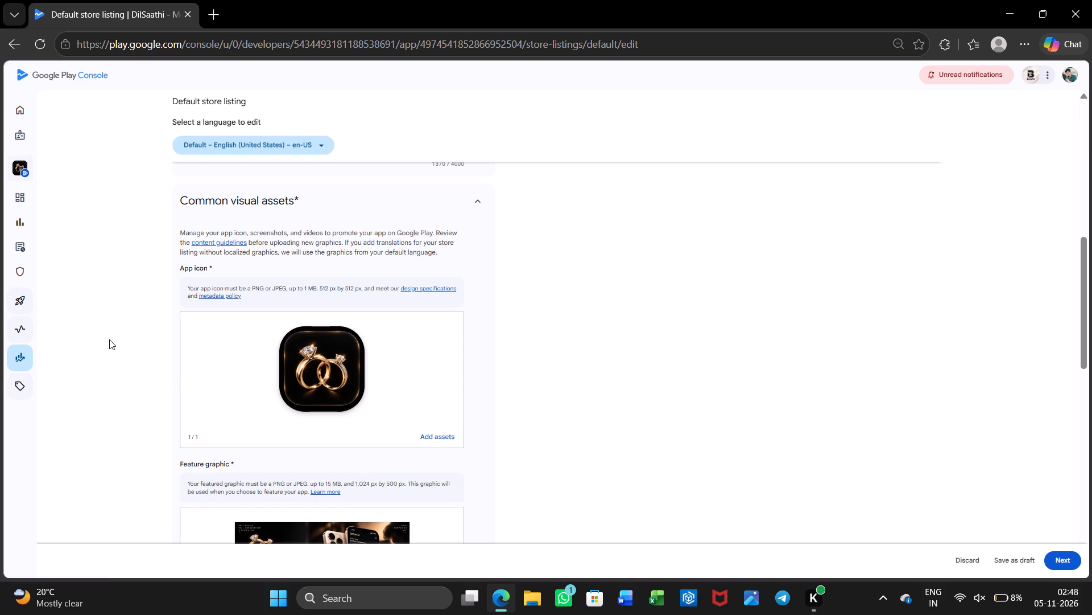
{"action": "scroll", "coordinate": [107, 339], "scroll_direction": "down", "scroll_amount": 3}
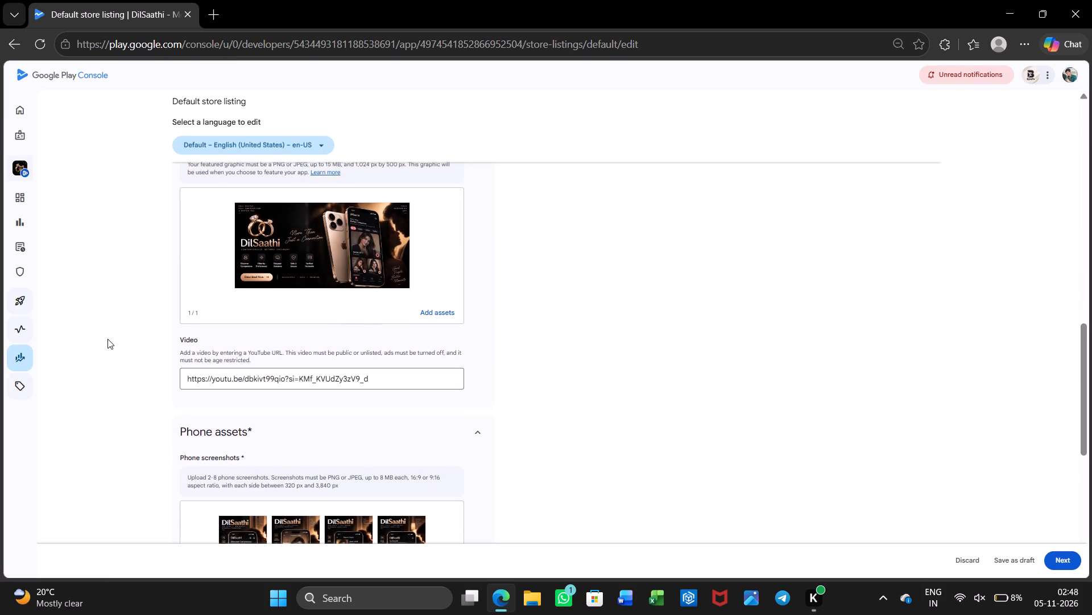
{"action": "scroll", "coordinate": [107, 339], "scroll_direction": "down", "scroll_amount": 1}
{"action": "scroll", "coordinate": [107, 339], "scroll_direction": "up", "scroll_amount": 2}
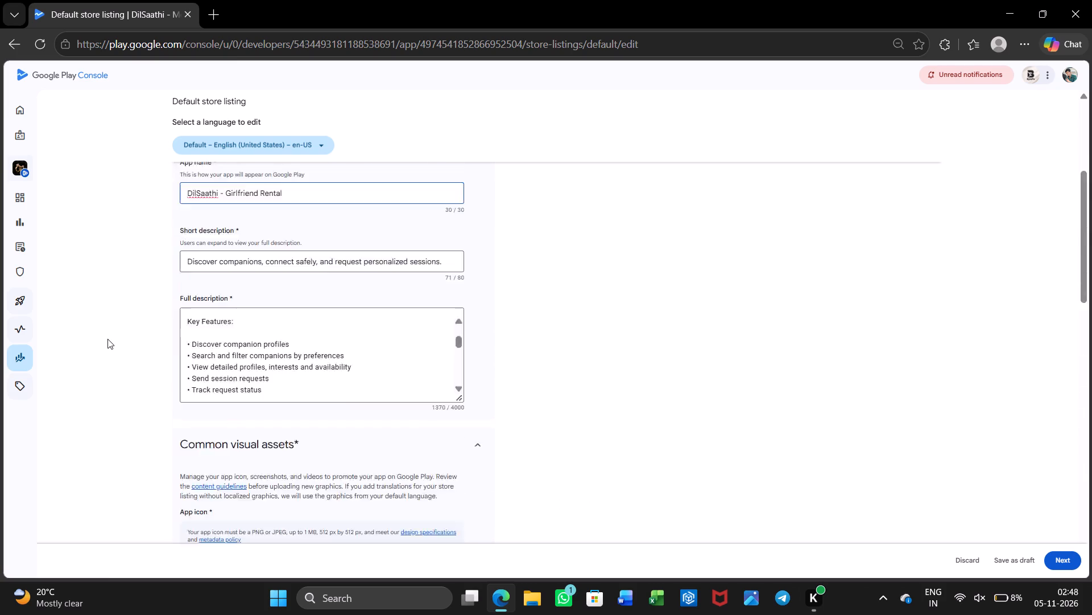
{"action": "scroll", "coordinate": [227, 423], "scroll_direction": "down", "scroll_amount": 1}
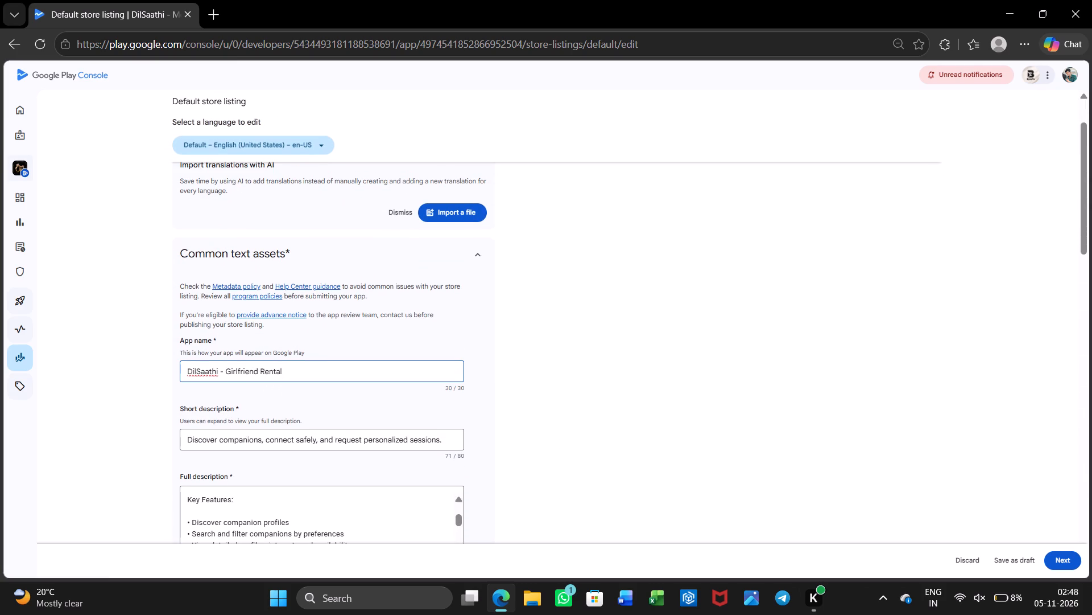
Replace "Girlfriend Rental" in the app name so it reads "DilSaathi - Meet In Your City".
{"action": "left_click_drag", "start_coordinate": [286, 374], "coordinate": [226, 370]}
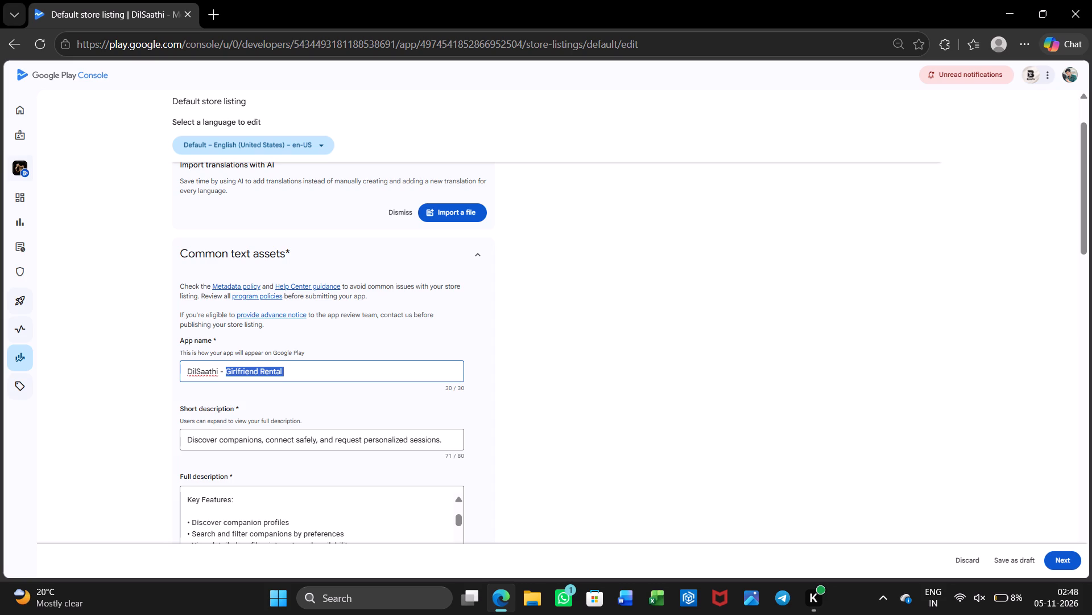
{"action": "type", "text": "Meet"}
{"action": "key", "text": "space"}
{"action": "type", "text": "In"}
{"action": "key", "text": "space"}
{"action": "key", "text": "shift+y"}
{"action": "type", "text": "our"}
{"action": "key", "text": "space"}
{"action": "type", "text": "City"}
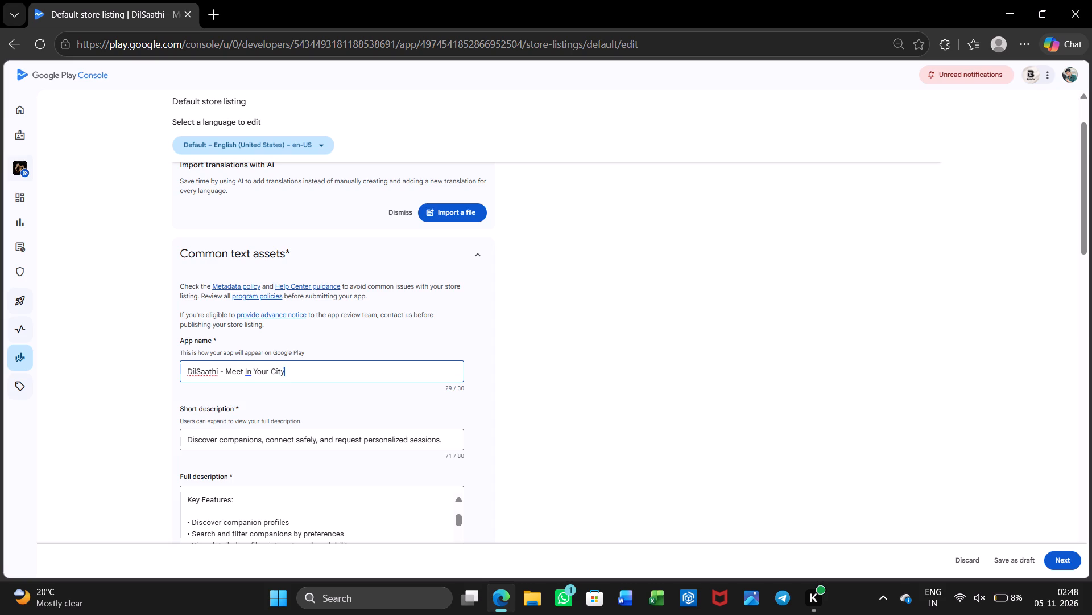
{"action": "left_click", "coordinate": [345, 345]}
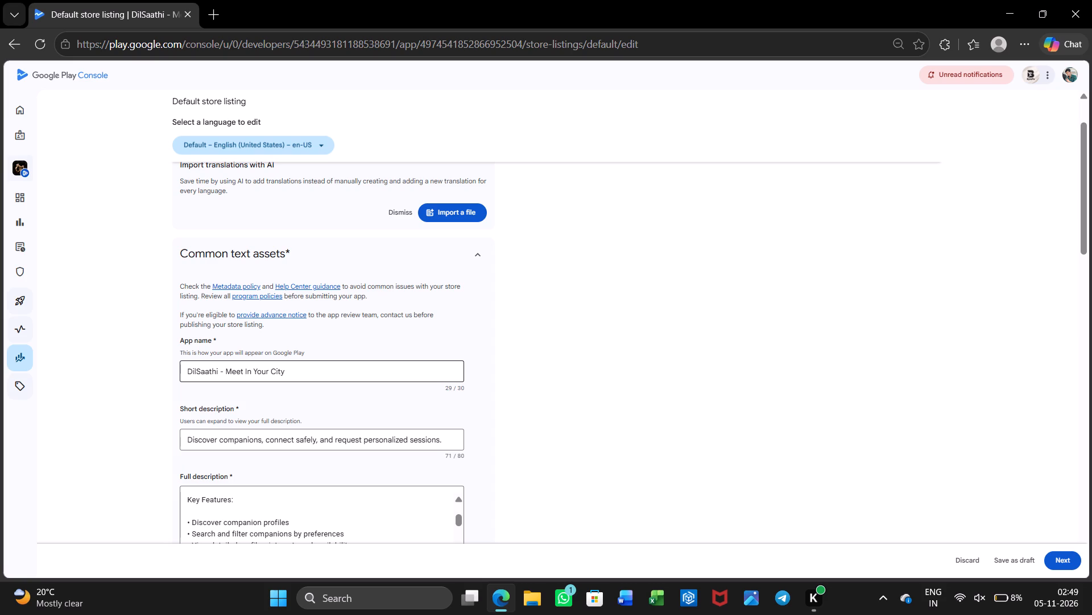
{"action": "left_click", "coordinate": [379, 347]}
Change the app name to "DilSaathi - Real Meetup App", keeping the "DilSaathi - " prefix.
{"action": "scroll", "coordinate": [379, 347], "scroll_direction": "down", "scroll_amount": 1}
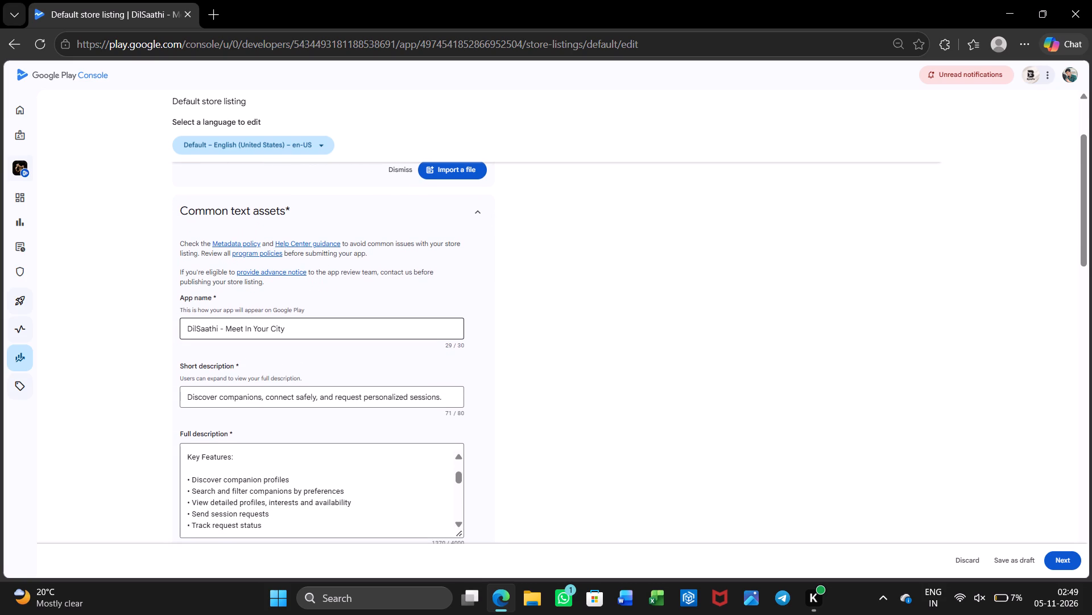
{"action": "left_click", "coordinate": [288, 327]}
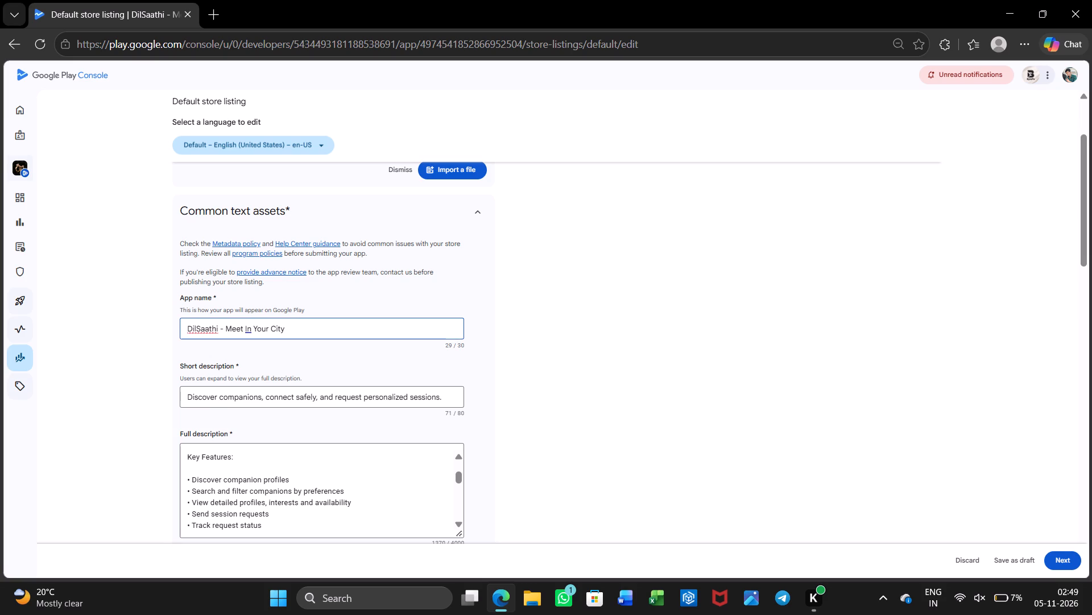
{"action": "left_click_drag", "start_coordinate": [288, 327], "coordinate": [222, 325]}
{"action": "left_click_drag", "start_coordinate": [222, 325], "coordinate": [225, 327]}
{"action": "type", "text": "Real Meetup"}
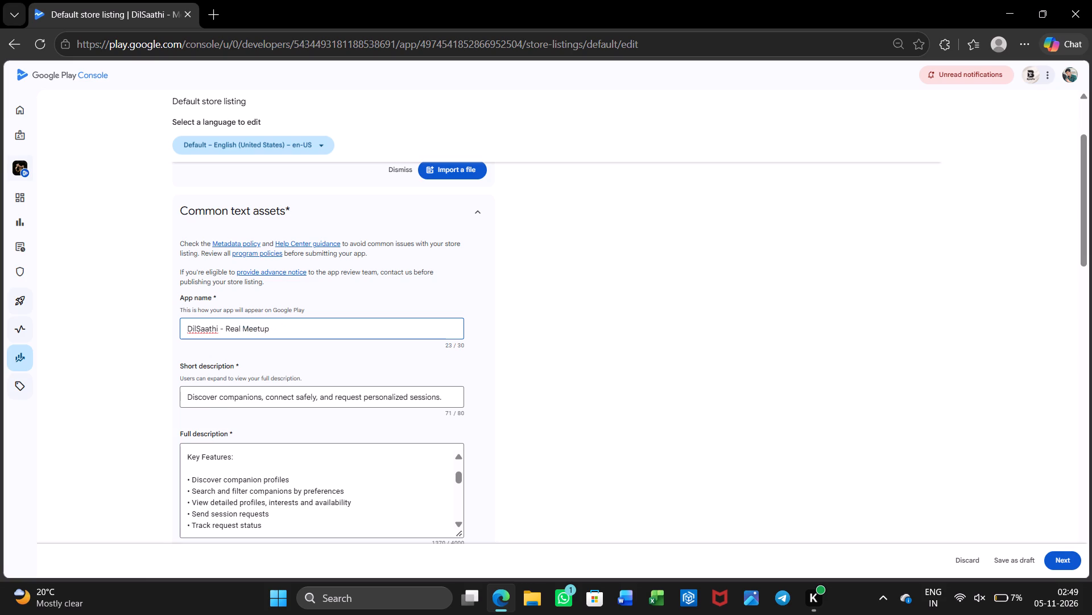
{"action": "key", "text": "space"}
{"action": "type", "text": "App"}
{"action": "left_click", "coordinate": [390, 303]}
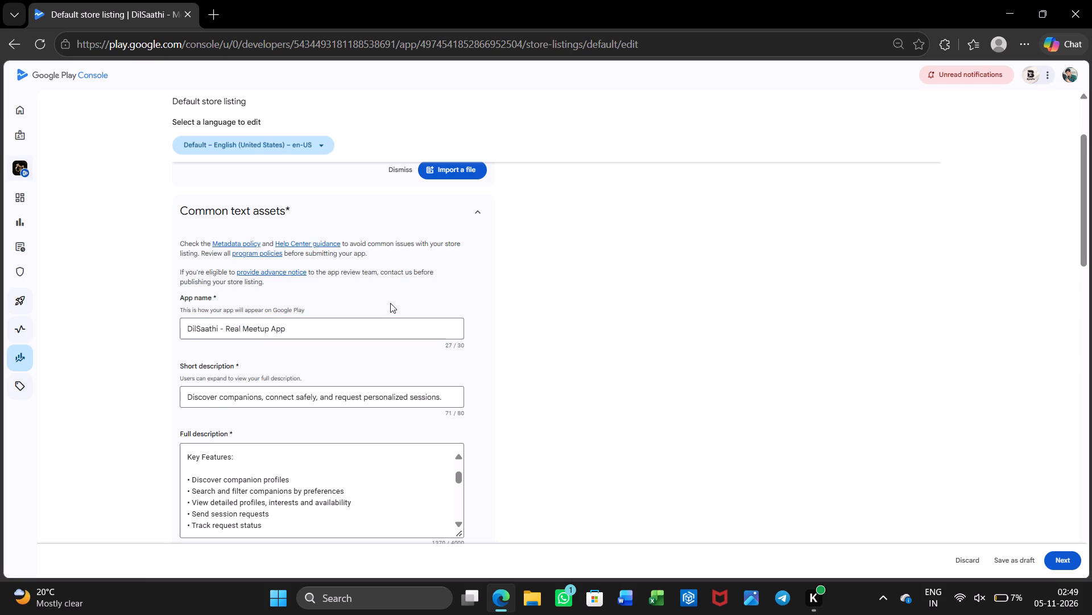
Go on to the listing's Review stage, check the AI asset declaration and text assets, and return to the Assets stage.
{"action": "left_click", "coordinate": [1062, 554]}
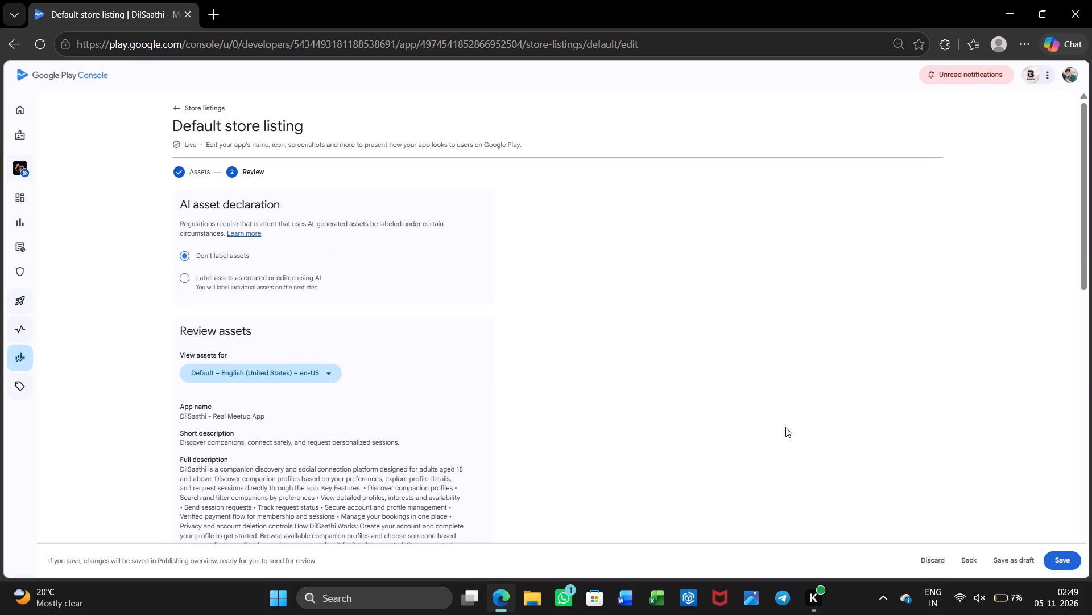
{"action": "scroll", "coordinate": [785, 427], "scroll_direction": "down", "scroll_amount": 1}
{"action": "scroll", "coordinate": [785, 427], "scroll_direction": "up", "scroll_amount": 1}
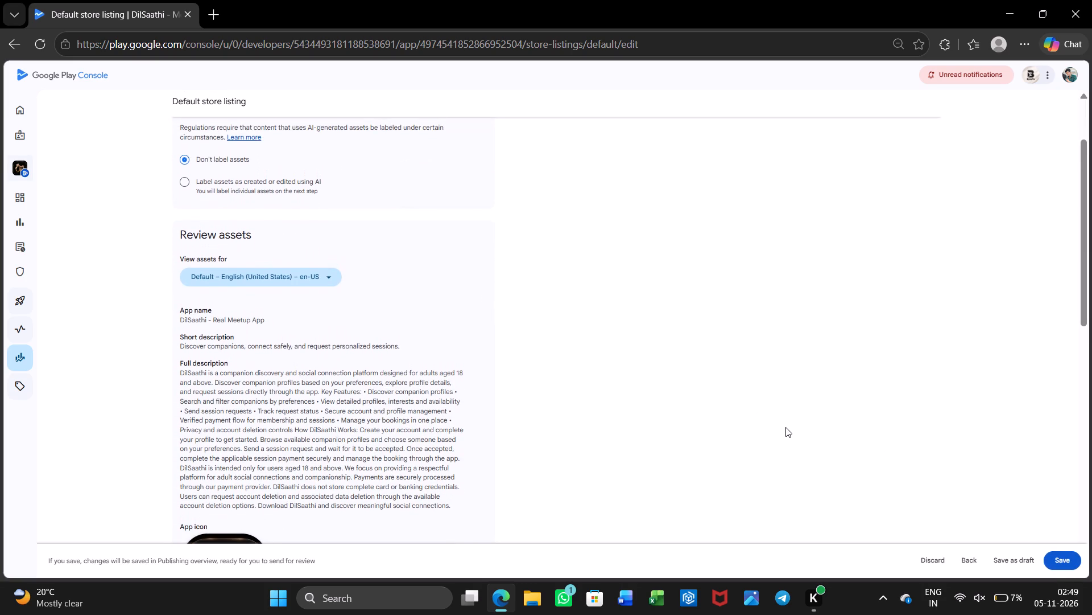
{"action": "scroll", "coordinate": [785, 427], "scroll_direction": "up", "scroll_amount": 1}
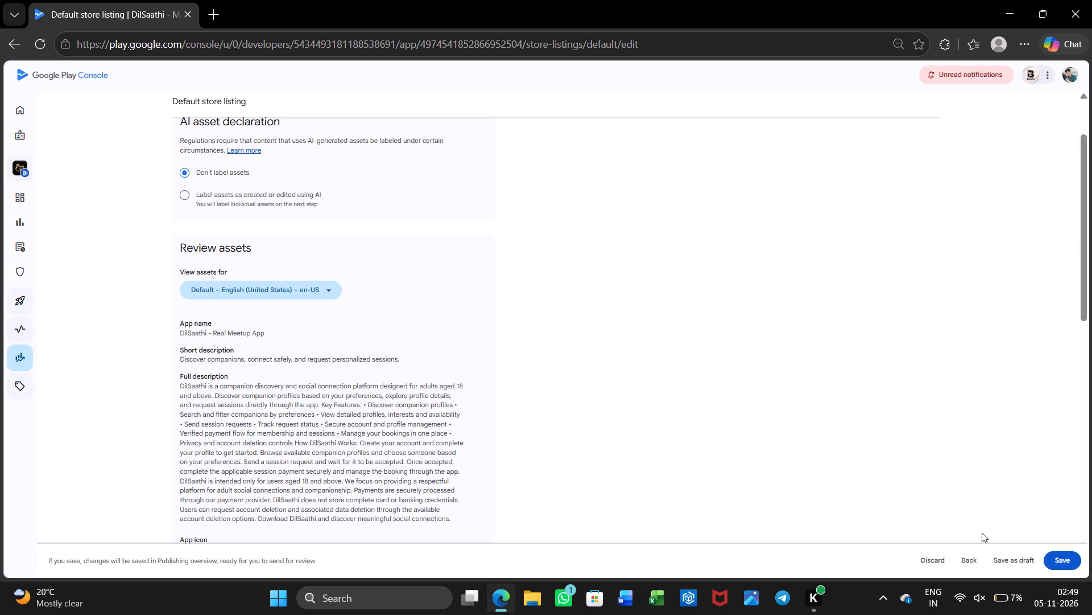
{"action": "left_click", "coordinate": [971, 557]}
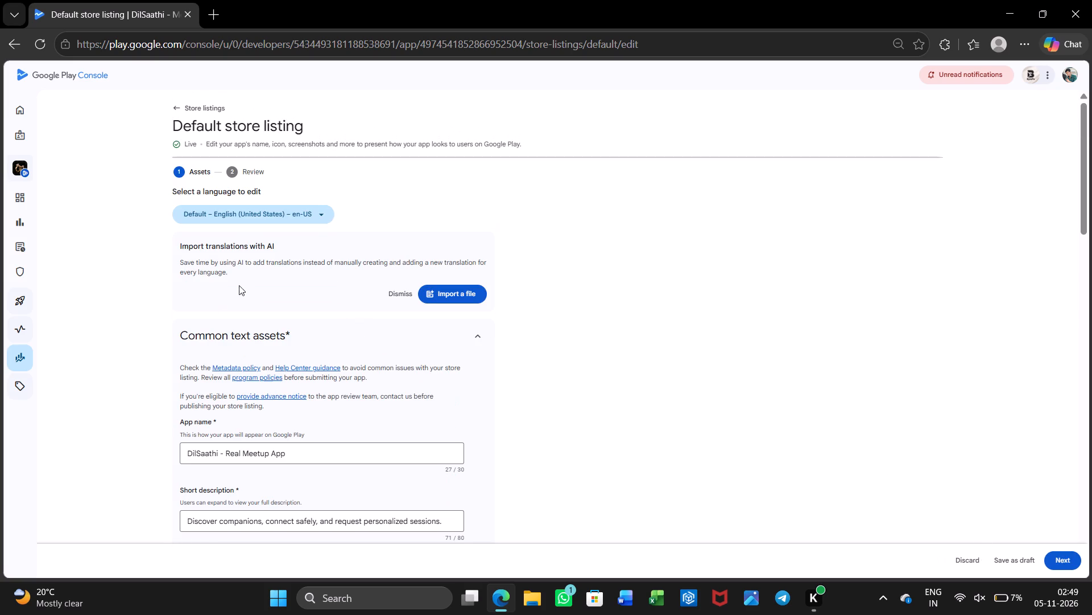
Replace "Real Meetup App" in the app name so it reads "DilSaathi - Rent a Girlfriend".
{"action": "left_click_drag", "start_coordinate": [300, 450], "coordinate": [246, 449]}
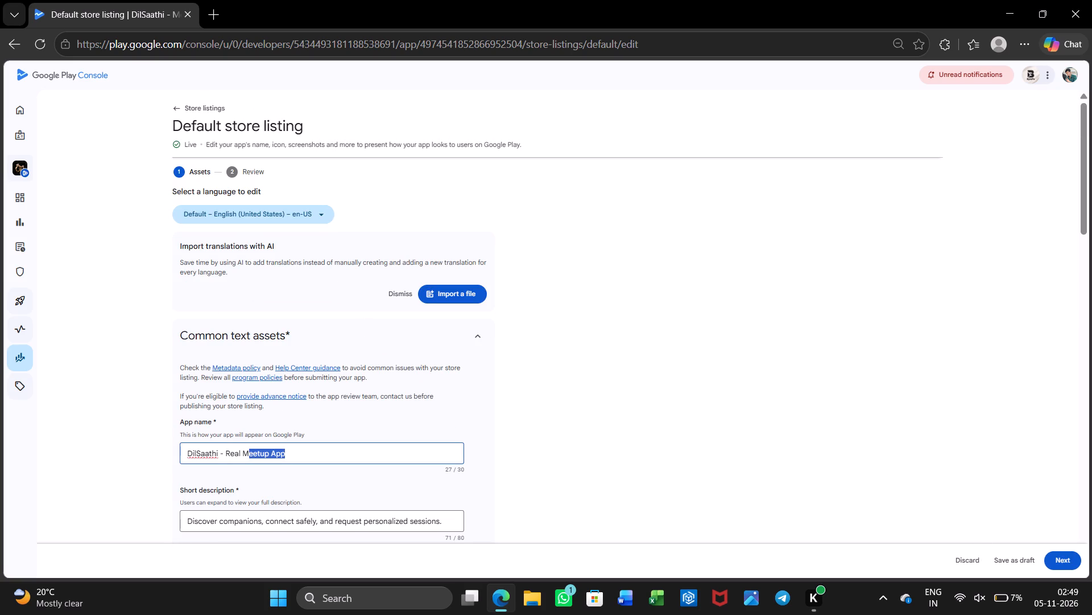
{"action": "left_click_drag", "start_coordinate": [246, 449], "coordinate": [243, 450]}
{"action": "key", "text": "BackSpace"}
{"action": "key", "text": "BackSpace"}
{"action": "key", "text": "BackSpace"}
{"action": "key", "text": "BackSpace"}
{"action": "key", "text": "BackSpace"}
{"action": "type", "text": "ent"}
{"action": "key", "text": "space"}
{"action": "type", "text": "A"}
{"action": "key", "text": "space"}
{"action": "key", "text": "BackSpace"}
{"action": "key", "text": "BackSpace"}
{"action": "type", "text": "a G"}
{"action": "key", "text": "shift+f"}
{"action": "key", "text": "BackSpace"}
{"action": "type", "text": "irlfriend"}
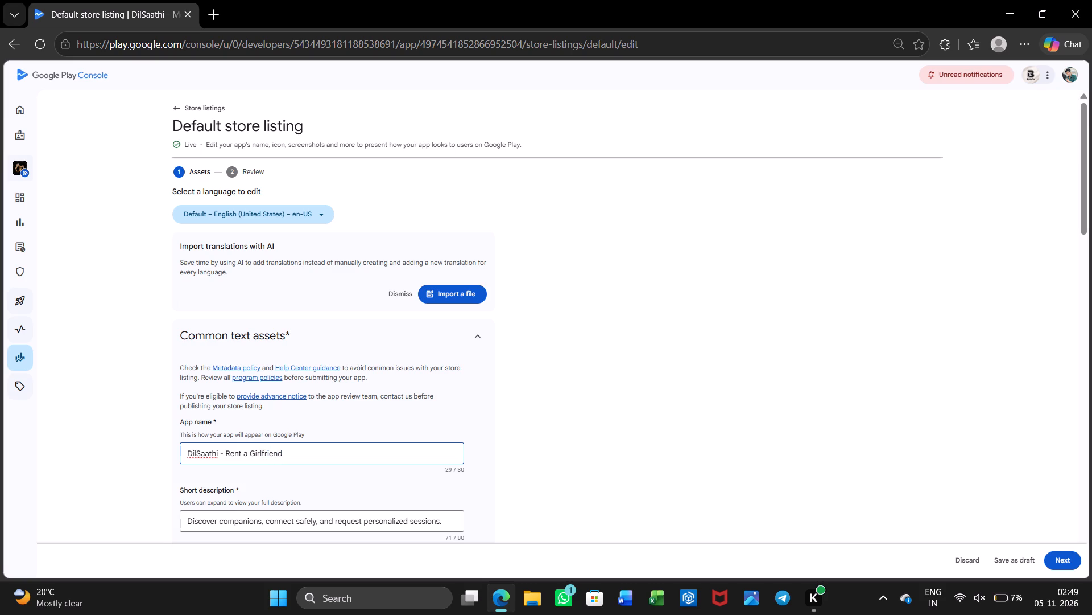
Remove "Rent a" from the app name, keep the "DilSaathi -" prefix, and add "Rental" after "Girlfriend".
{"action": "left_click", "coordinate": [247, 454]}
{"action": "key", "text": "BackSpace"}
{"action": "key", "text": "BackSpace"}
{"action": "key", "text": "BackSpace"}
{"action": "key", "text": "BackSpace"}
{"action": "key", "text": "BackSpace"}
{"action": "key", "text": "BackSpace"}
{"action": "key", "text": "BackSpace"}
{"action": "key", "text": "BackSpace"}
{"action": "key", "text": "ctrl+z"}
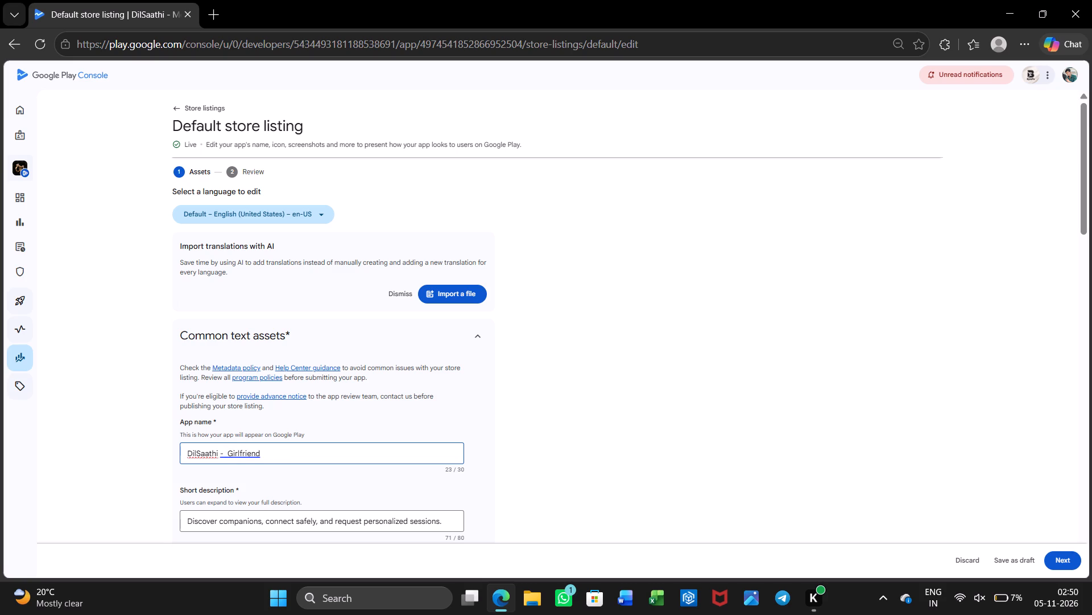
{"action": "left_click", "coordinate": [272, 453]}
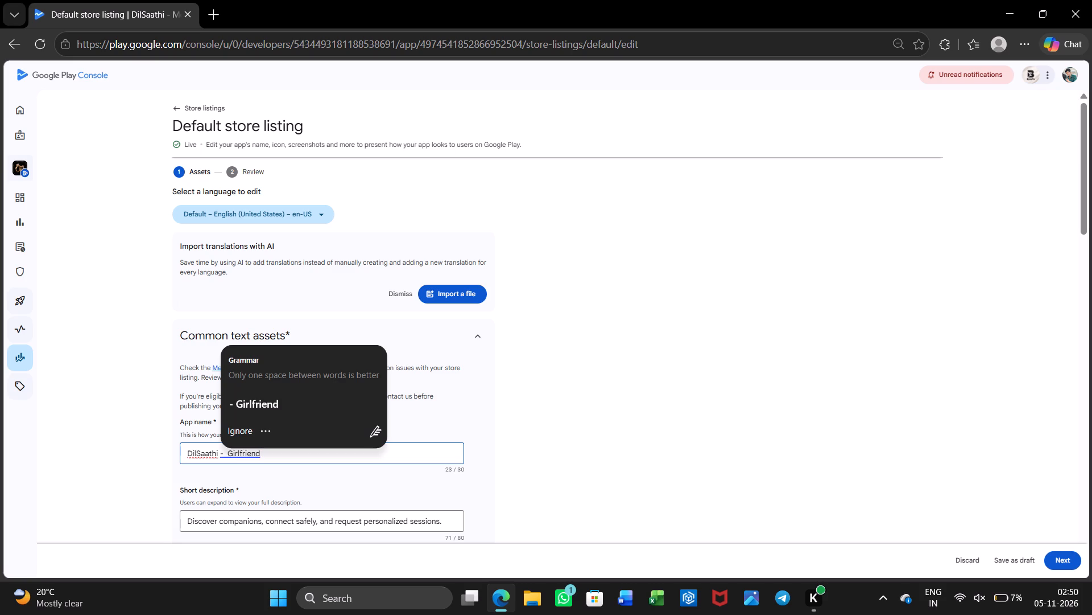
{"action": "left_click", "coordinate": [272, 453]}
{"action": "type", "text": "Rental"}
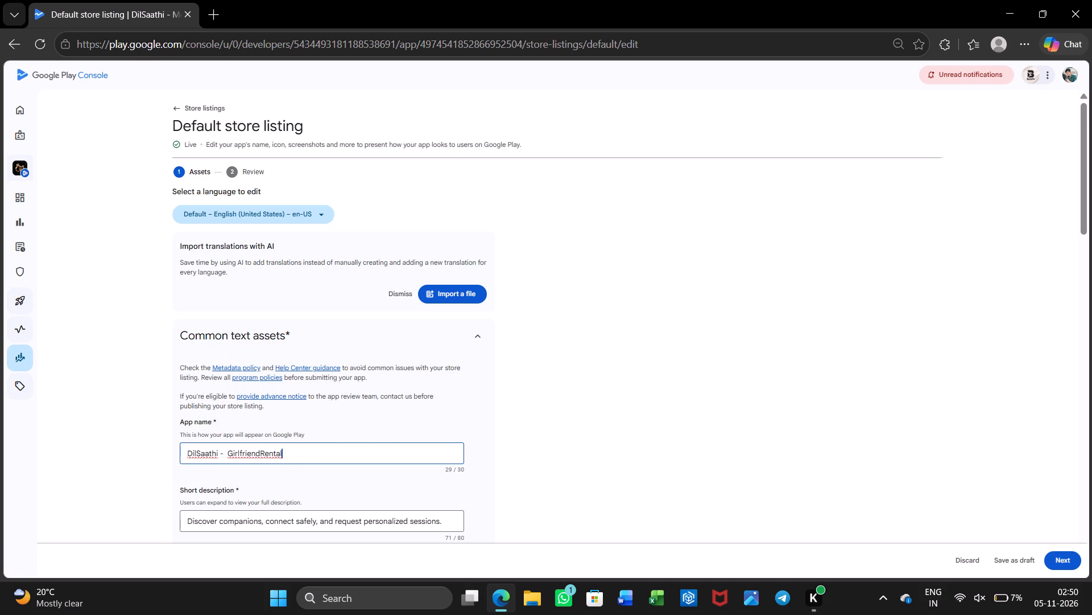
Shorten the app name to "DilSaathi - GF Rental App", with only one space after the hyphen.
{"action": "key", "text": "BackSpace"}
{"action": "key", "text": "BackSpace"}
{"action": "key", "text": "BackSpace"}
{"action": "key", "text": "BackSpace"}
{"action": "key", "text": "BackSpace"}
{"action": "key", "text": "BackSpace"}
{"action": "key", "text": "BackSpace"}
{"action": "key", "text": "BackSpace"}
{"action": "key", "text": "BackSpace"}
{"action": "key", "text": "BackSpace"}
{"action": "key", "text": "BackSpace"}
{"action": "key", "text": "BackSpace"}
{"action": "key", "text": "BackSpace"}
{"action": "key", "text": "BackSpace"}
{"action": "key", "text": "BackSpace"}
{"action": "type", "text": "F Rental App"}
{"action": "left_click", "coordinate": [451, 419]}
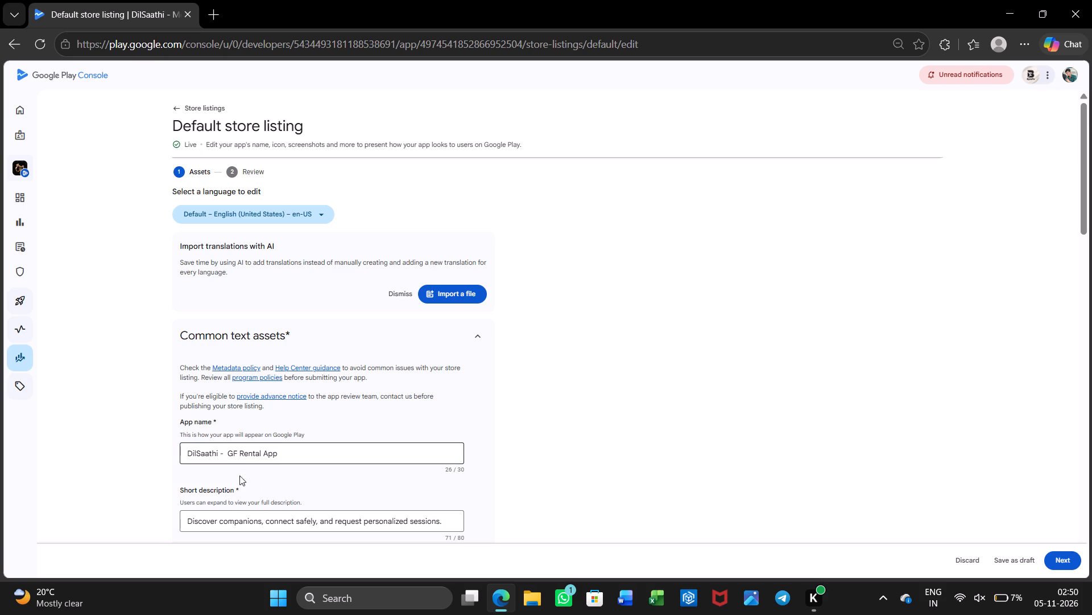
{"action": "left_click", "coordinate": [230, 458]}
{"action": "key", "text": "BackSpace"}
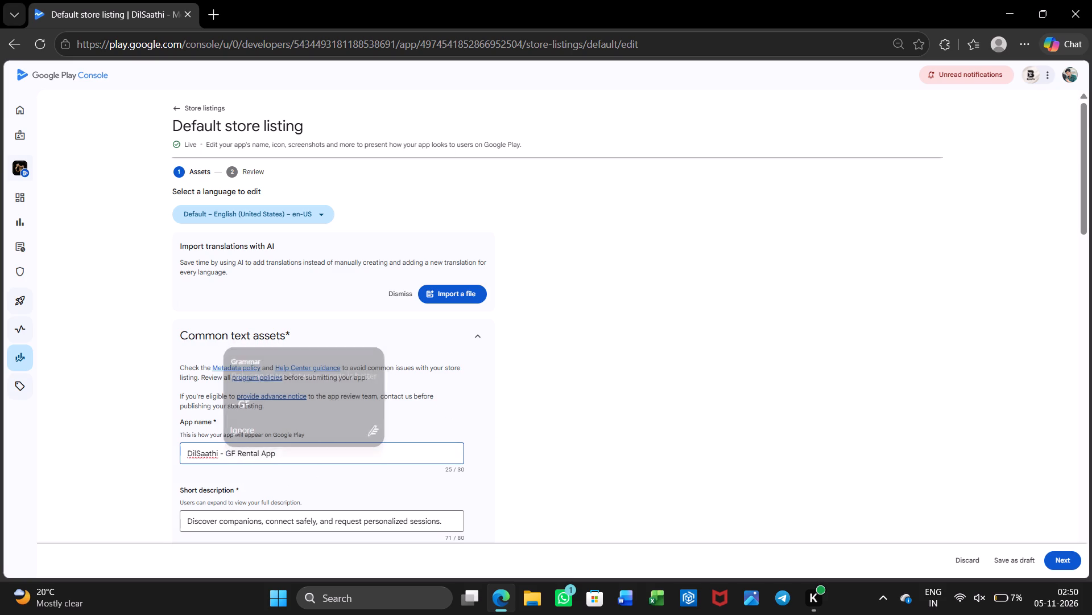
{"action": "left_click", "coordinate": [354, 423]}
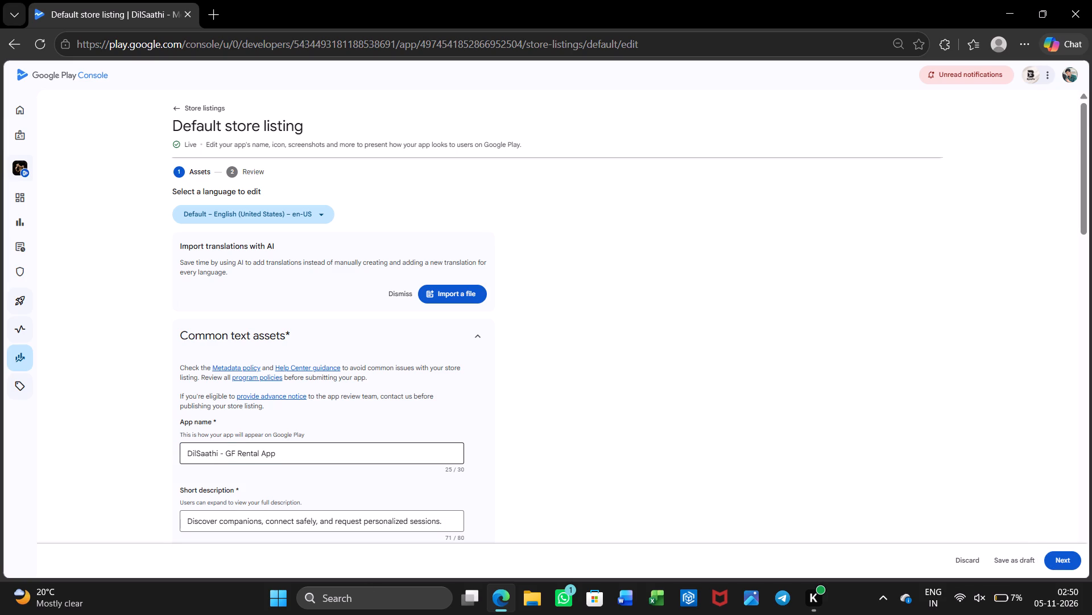
Change the app name to "DilSaathi - Girlfriend Rental", keeping the "DilSaathi - G" beginning.
{"action": "left_click_drag", "start_coordinate": [282, 453], "coordinate": [223, 453]}
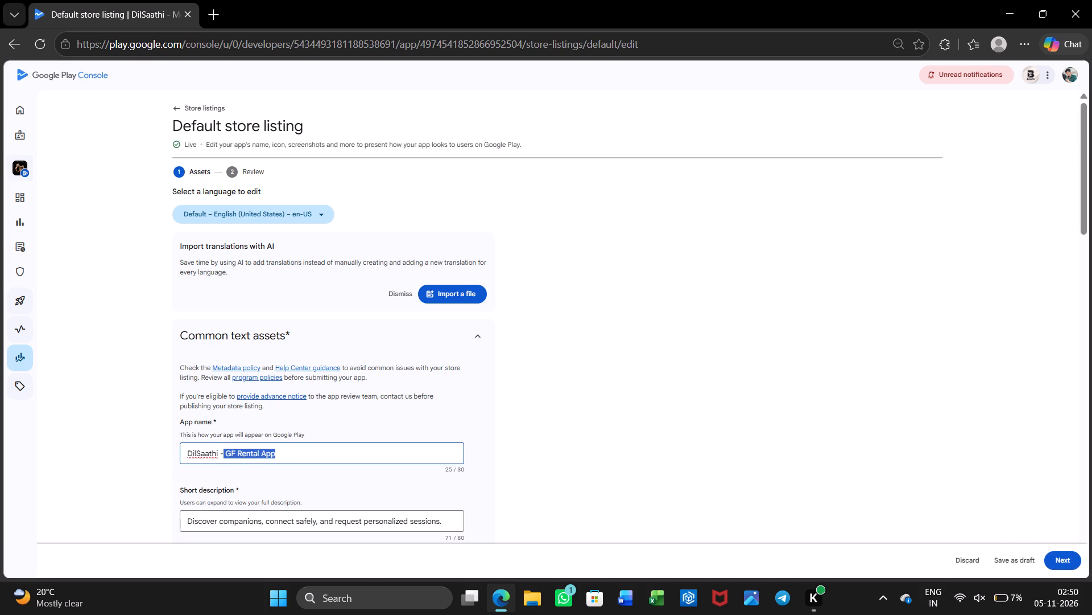
{"action": "left_click_drag", "start_coordinate": [223, 453], "coordinate": [230, 456]}
{"action": "type", "text": "irlfriend Rental"}
{"action": "left_click", "coordinate": [370, 417]}
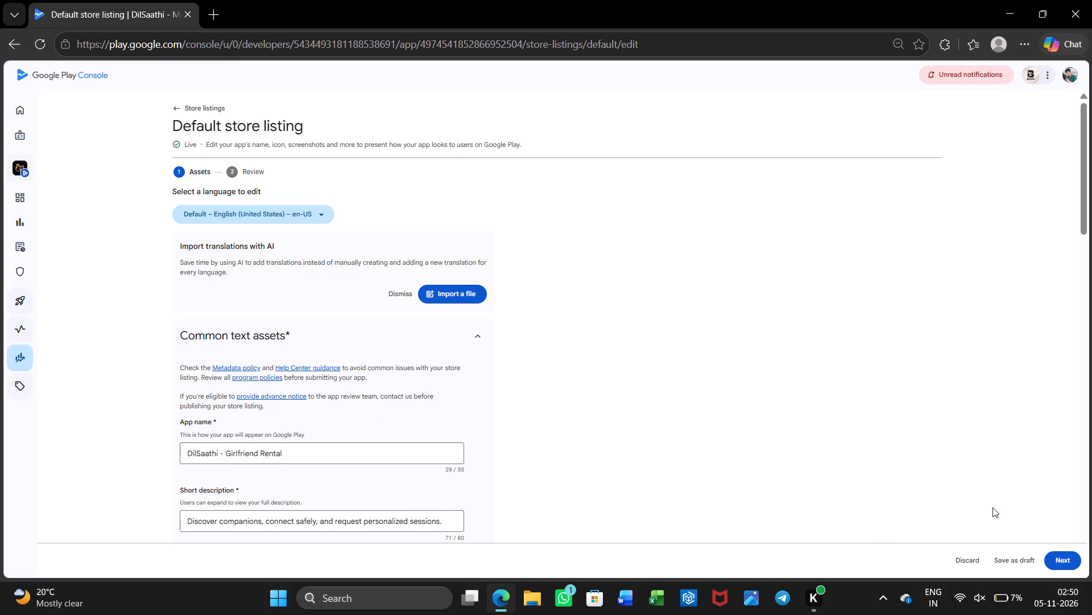
Go on to the default listing's Review stage and dismiss the low-battery notice.
{"action": "left_click", "coordinate": [1060, 559]}
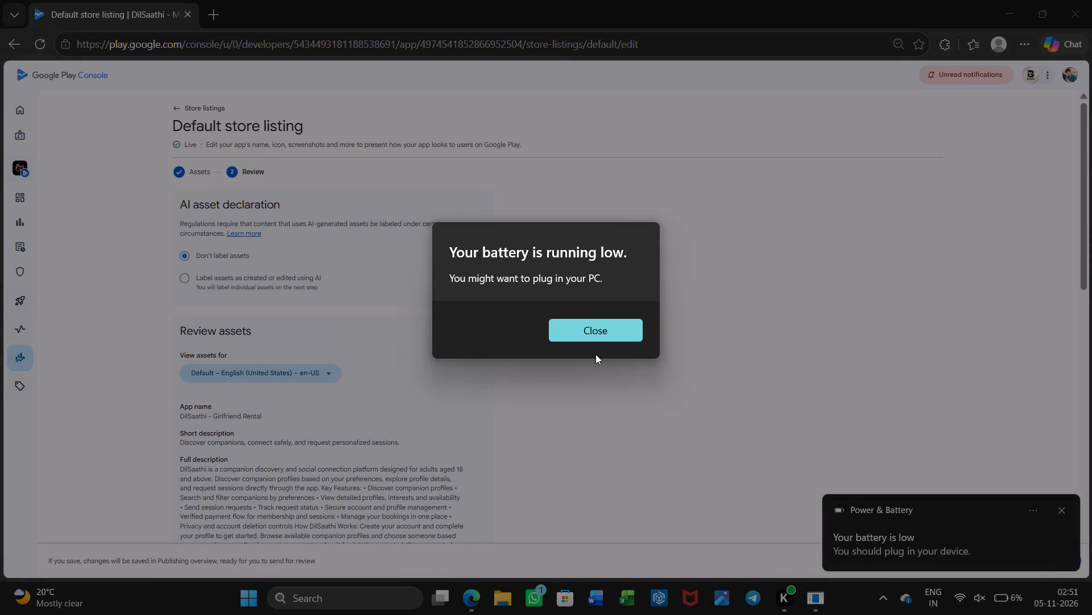
{"action": "left_click", "coordinate": [601, 336]}
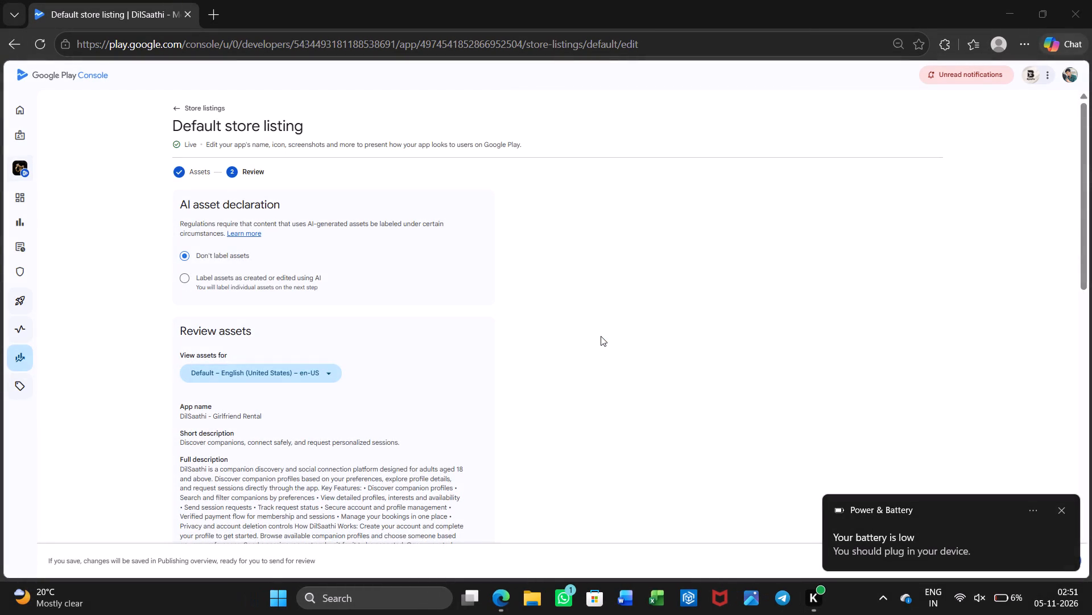
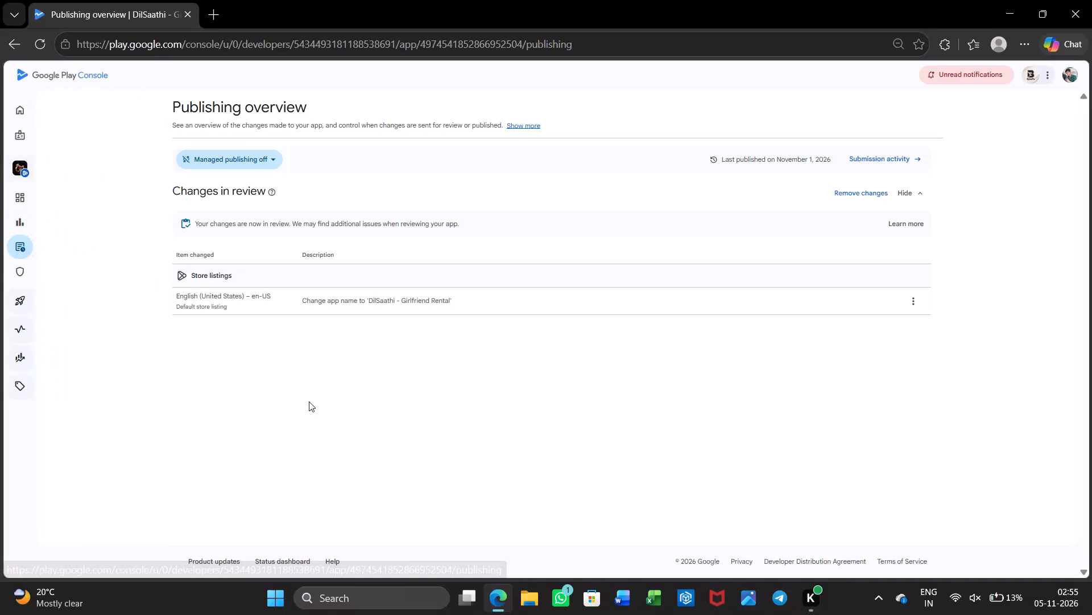
Look over DilSaathi's changes in review on the publishing overview.
{"action": "scroll", "coordinate": [374, 450], "scroll_direction": "down", "scroll_amount": 1}
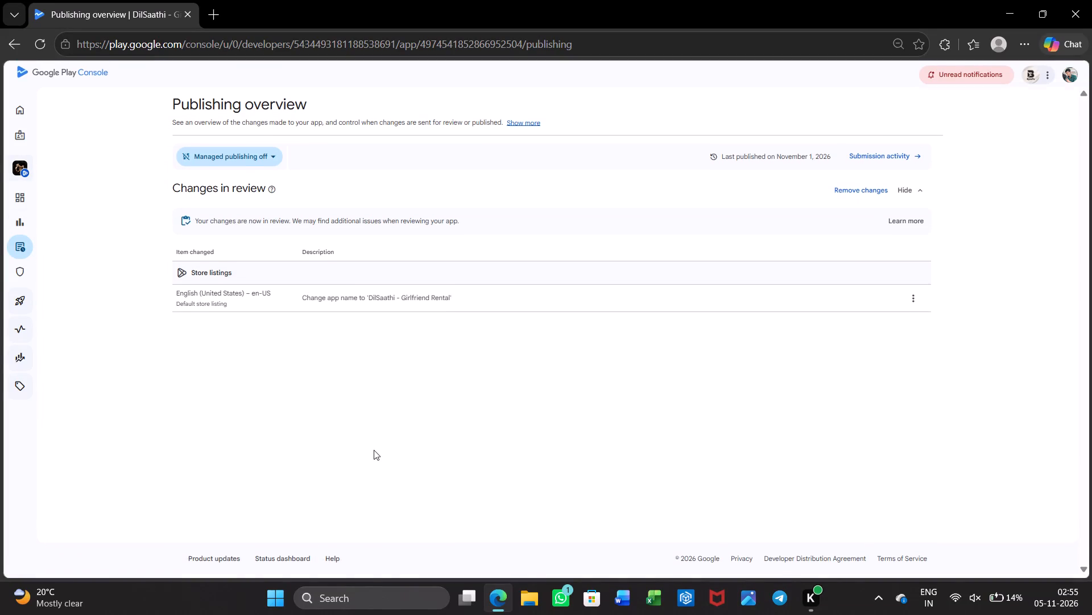
{"action": "scroll", "coordinate": [374, 450], "scroll_direction": "up", "scroll_amount": 1}
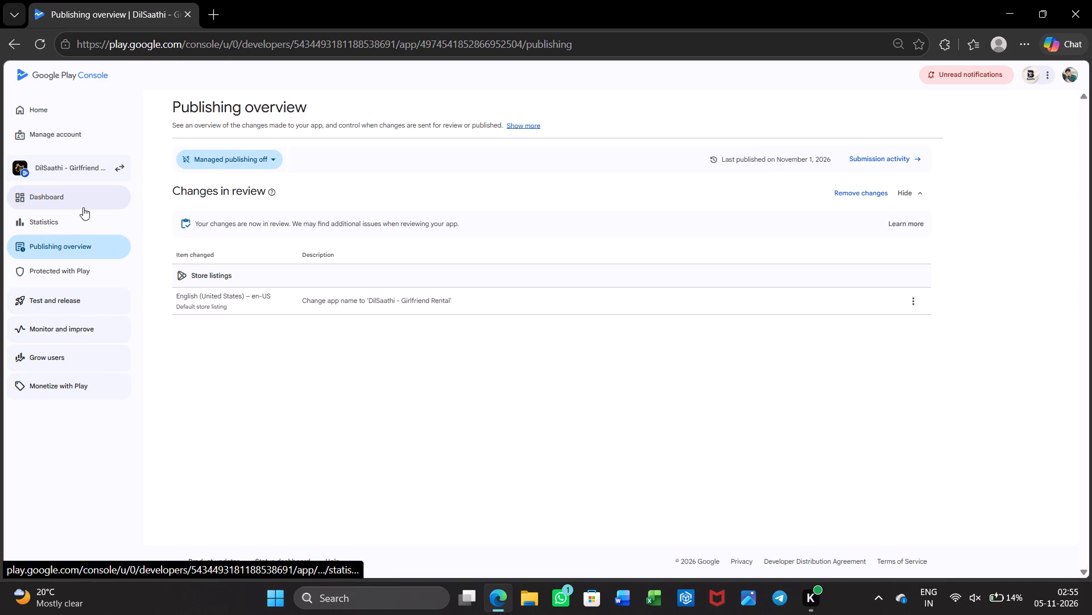
Examine DilSaathi's installed audience statistics by country, from the time series through the change analysis to the data table.
{"action": "left_click", "coordinate": [78, 216]}
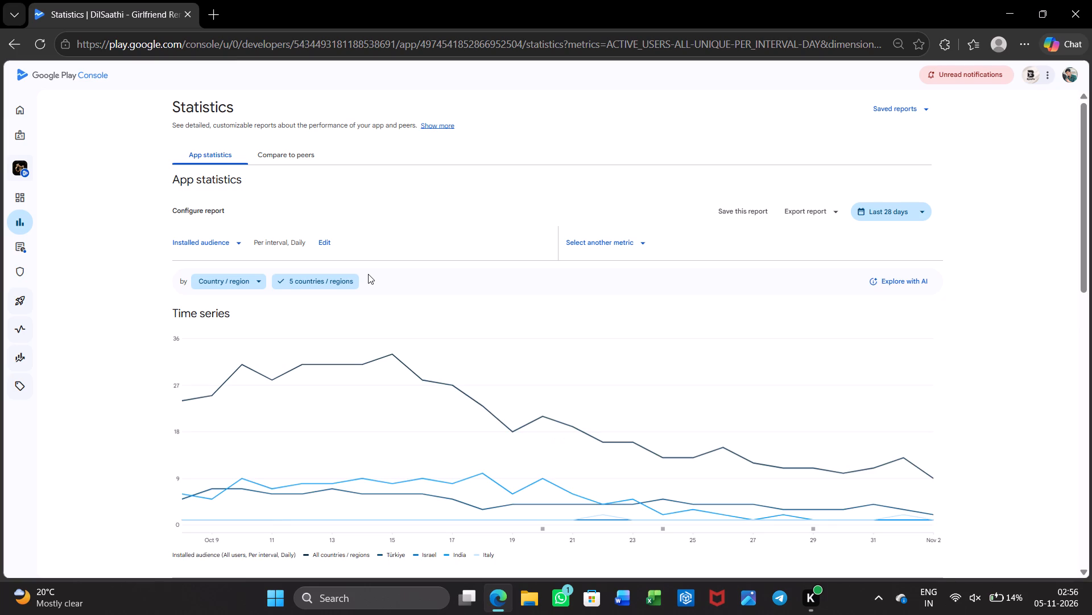
{"action": "scroll", "coordinate": [368, 274], "scroll_direction": "down", "scroll_amount": 1}
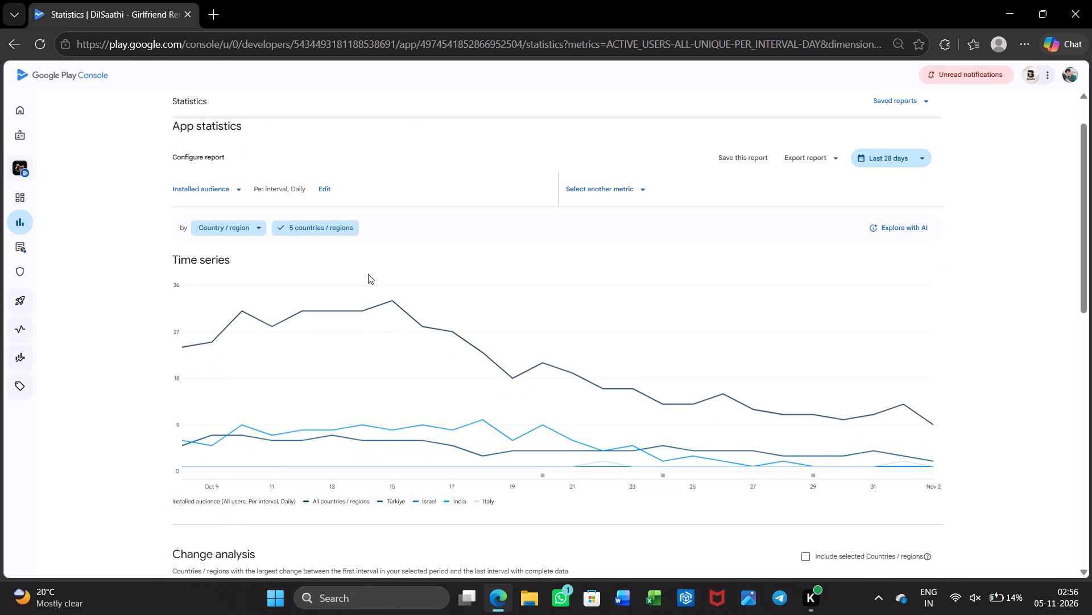
{"action": "scroll", "coordinate": [368, 274], "scroll_direction": "down", "scroll_amount": 1}
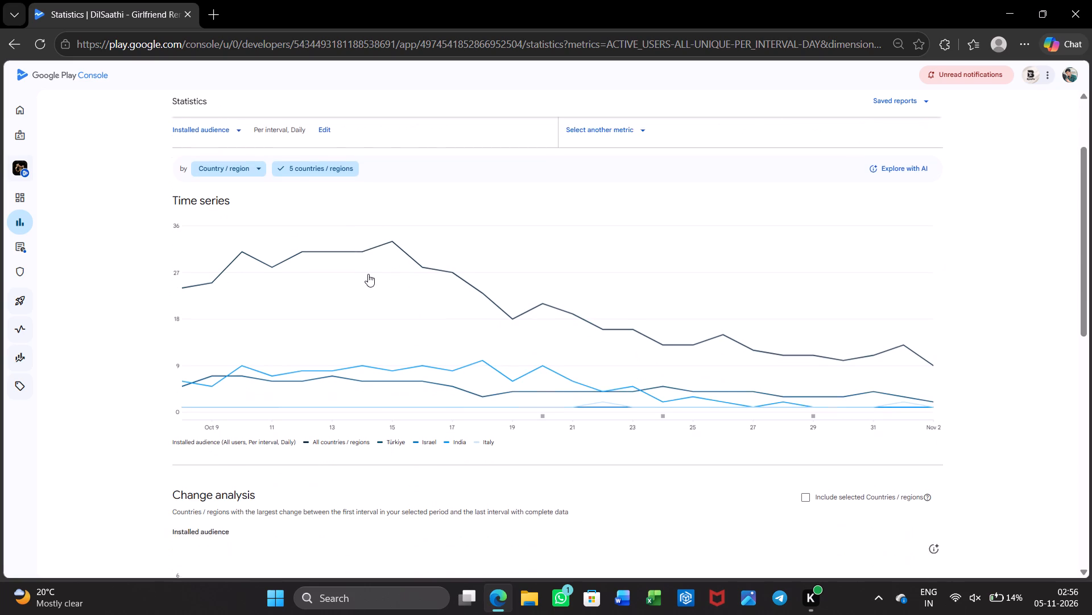
{"action": "scroll", "coordinate": [368, 274], "scroll_direction": "down", "scroll_amount": 1}
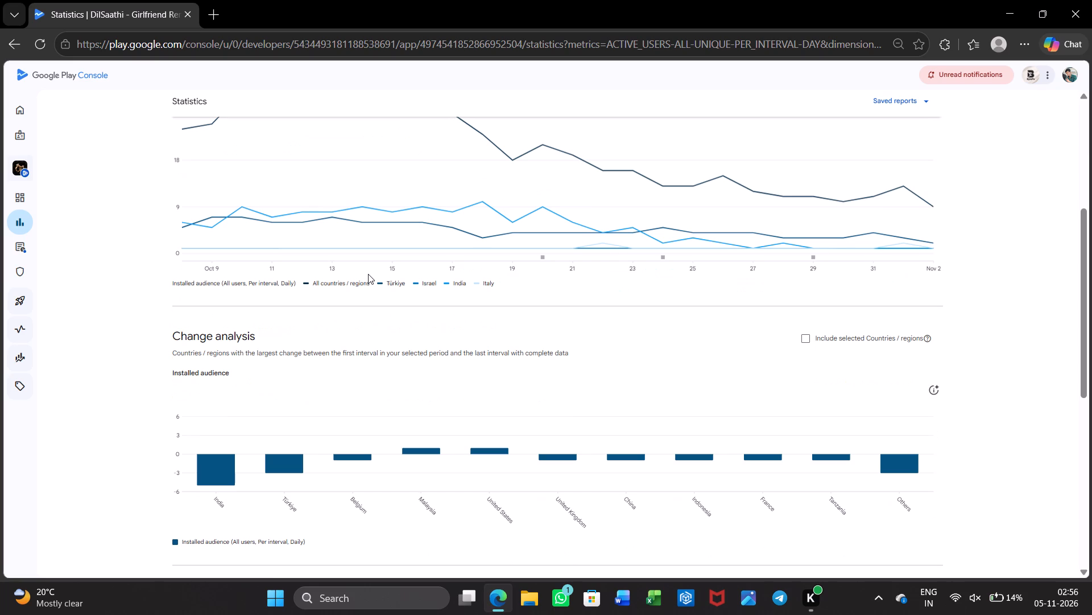
{"action": "scroll", "coordinate": [368, 274], "scroll_direction": "down", "scroll_amount": 1}
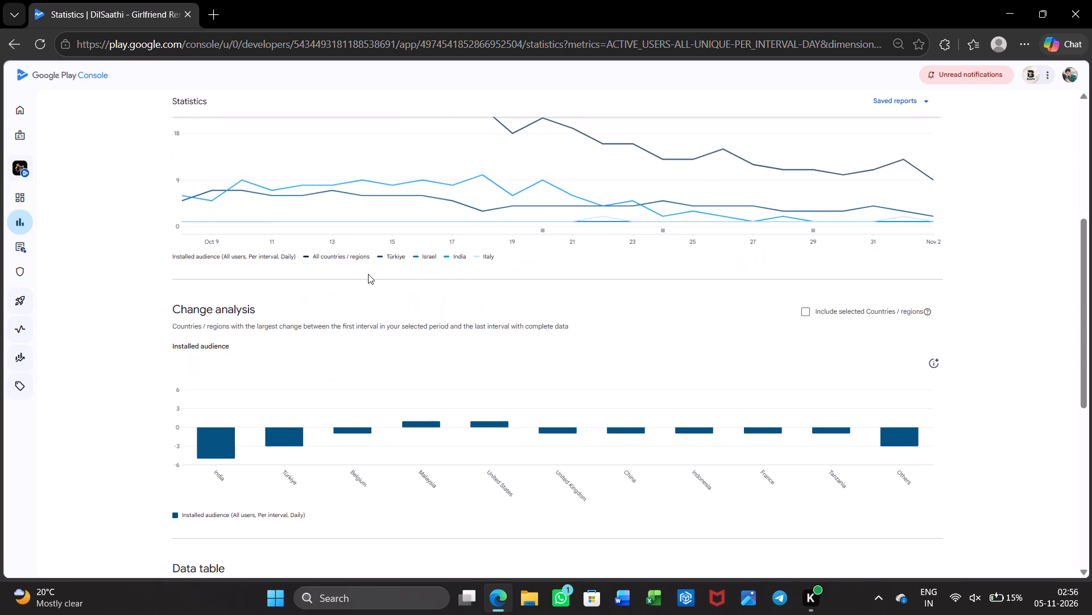
{"action": "scroll", "coordinate": [368, 274], "scroll_direction": "down", "scroll_amount": 1}
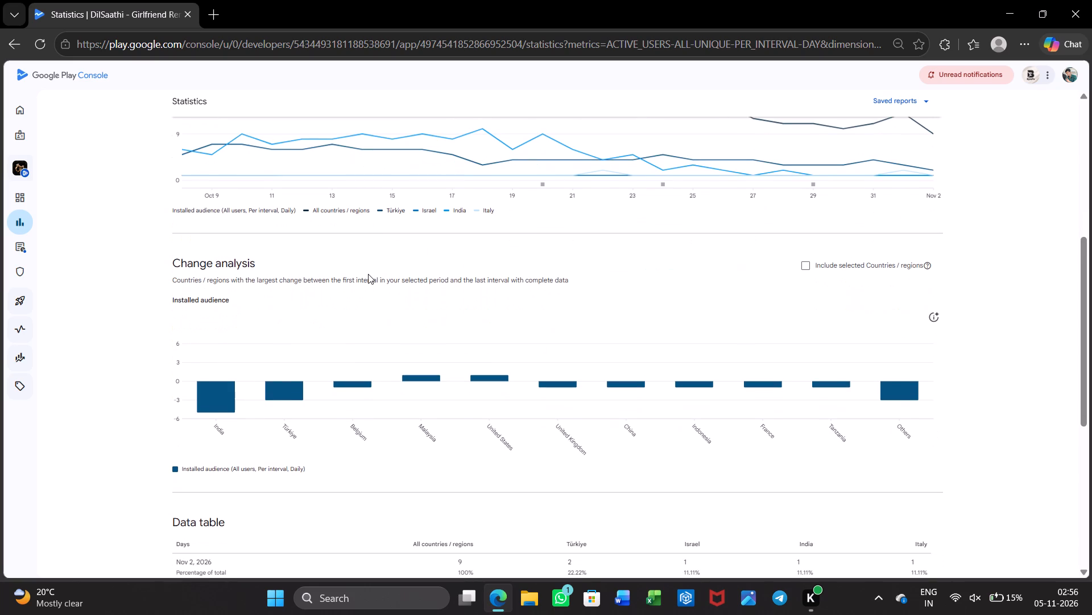
{"action": "scroll", "coordinate": [368, 274], "scroll_direction": "down", "scroll_amount": 1}
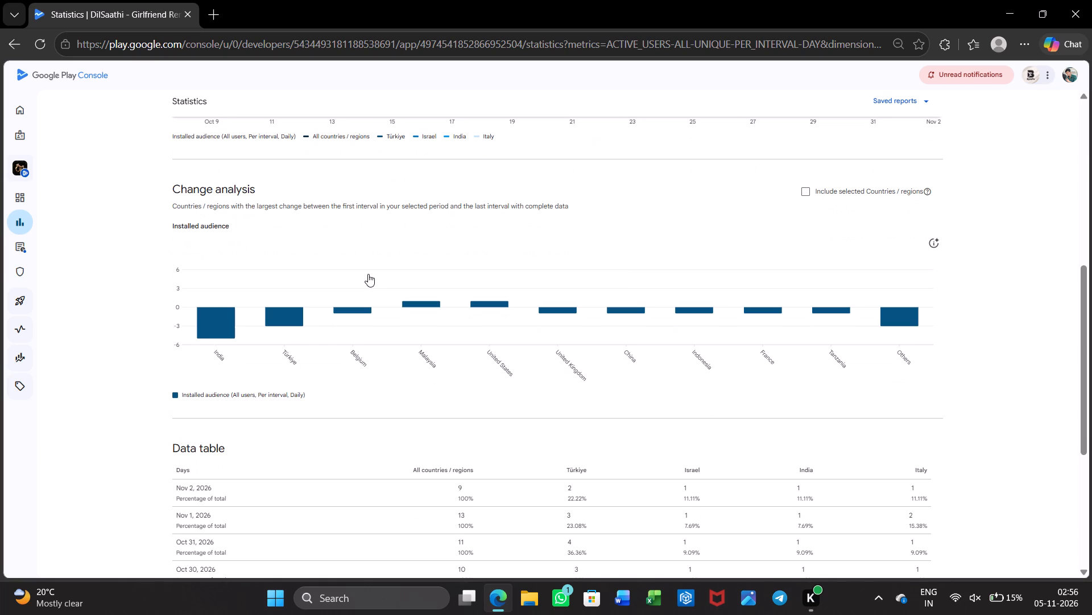
{"action": "scroll", "coordinate": [368, 274], "scroll_direction": "down", "scroll_amount": 1}
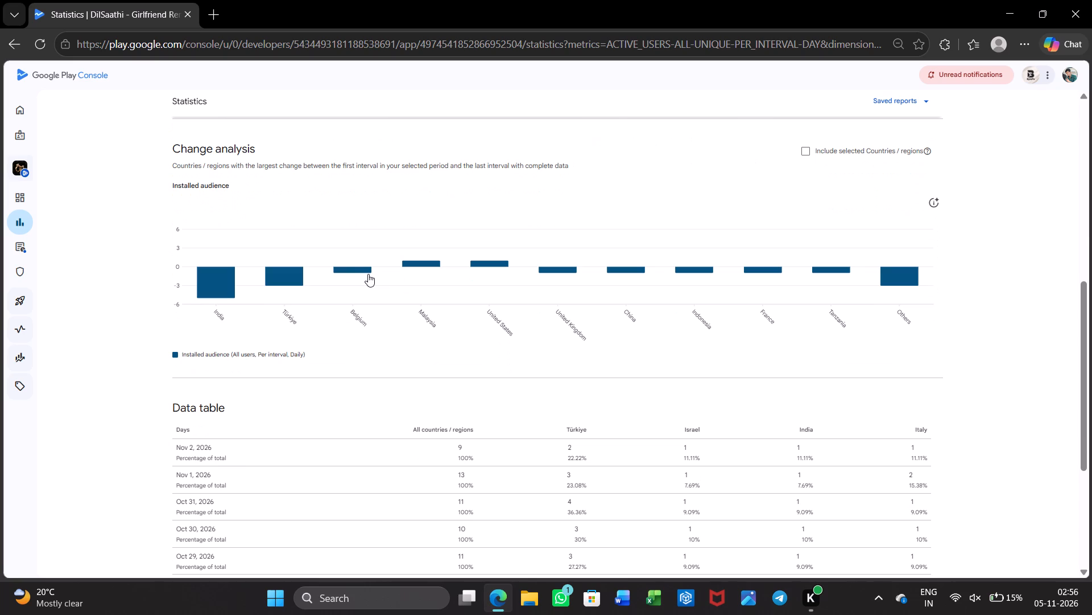
{"action": "scroll", "coordinate": [368, 274], "scroll_direction": "down", "scroll_amount": 1}
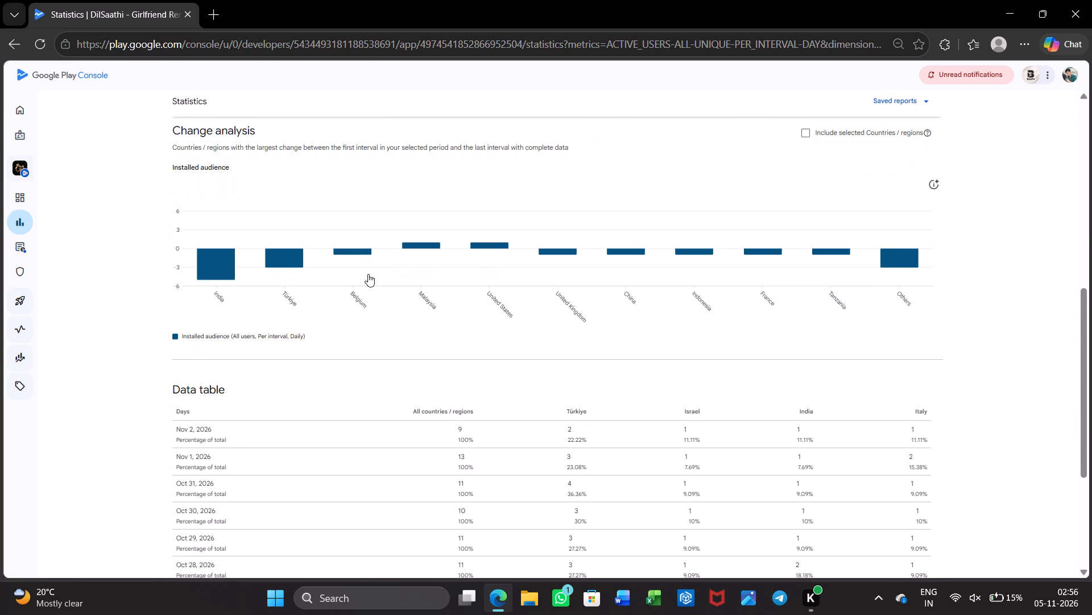
{"action": "scroll", "coordinate": [368, 274], "scroll_direction": "down", "scroll_amount": 2}
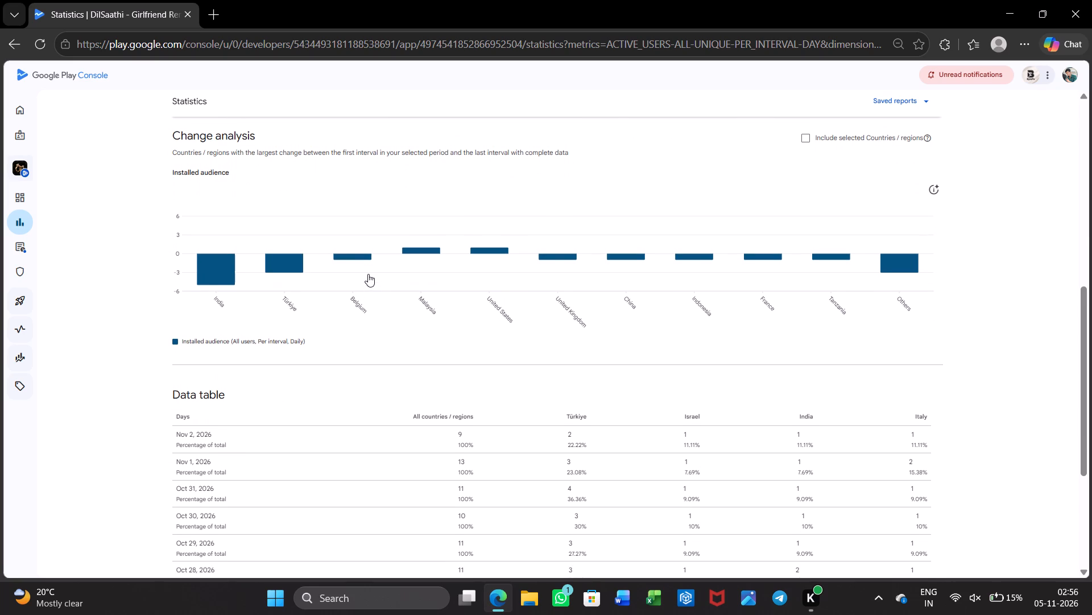
{"action": "scroll", "coordinate": [368, 274], "scroll_direction": "down", "scroll_amount": 2}
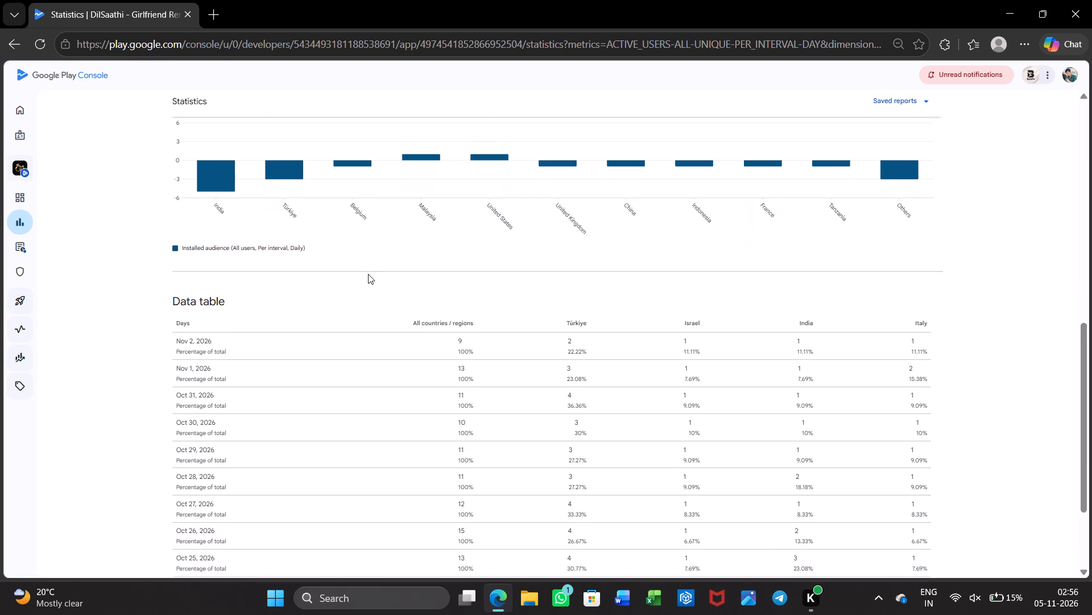
Return to the publishing overview and recheck the default store listing's app name change in review.
{"action": "scroll", "coordinate": [368, 274], "scroll_direction": "right", "scroll_amount": 19}
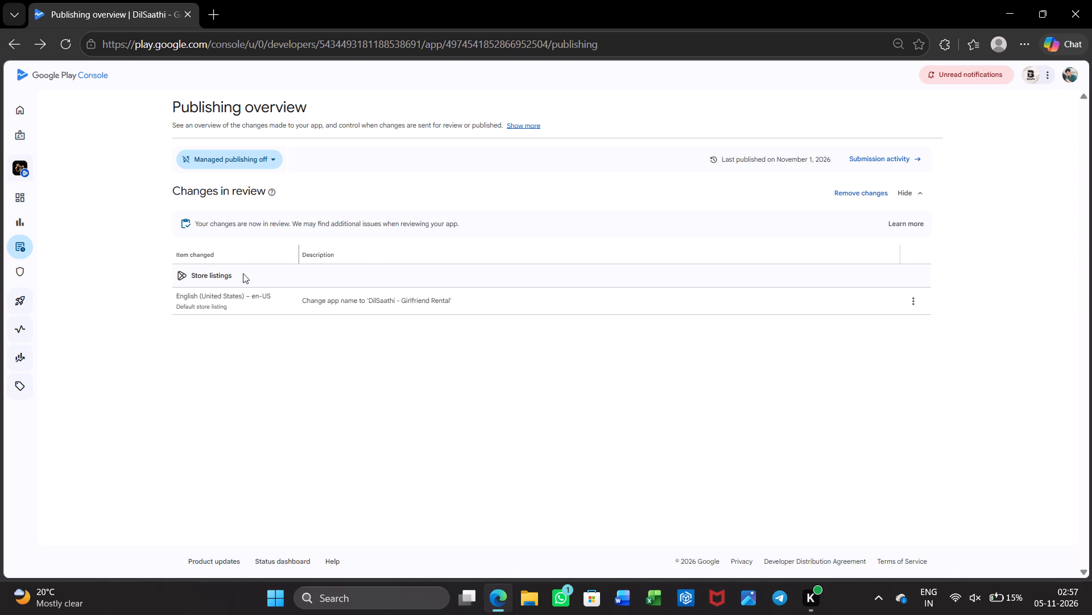
{"action": "left_click", "coordinate": [702, 301]}
{"action": "double_click", "coordinate": [22, 243]}
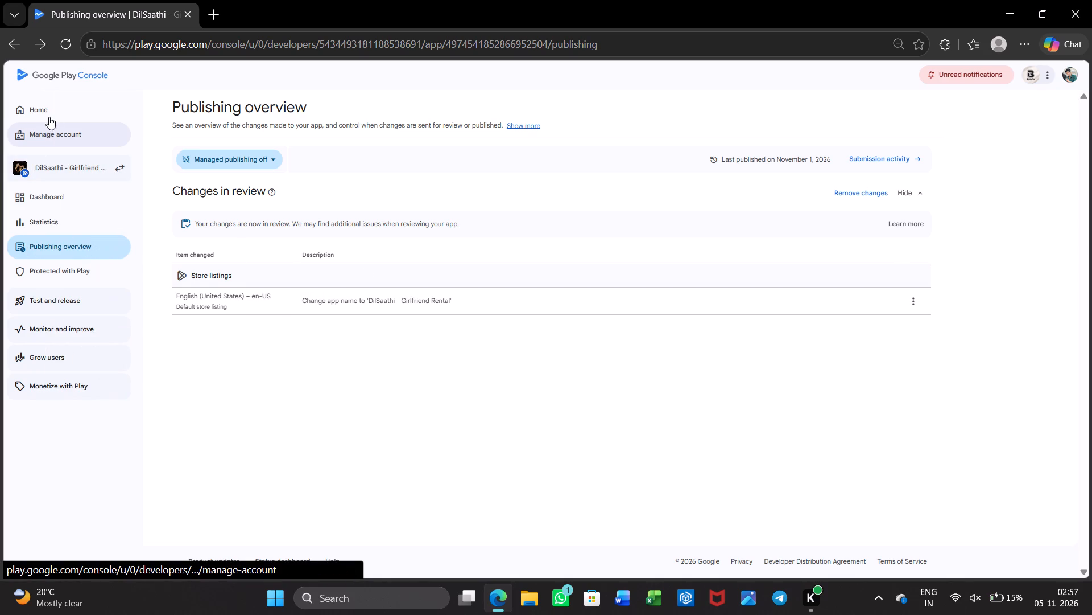
Go back to the developer account's Home page.
{"action": "left_click", "coordinate": [63, 111]}
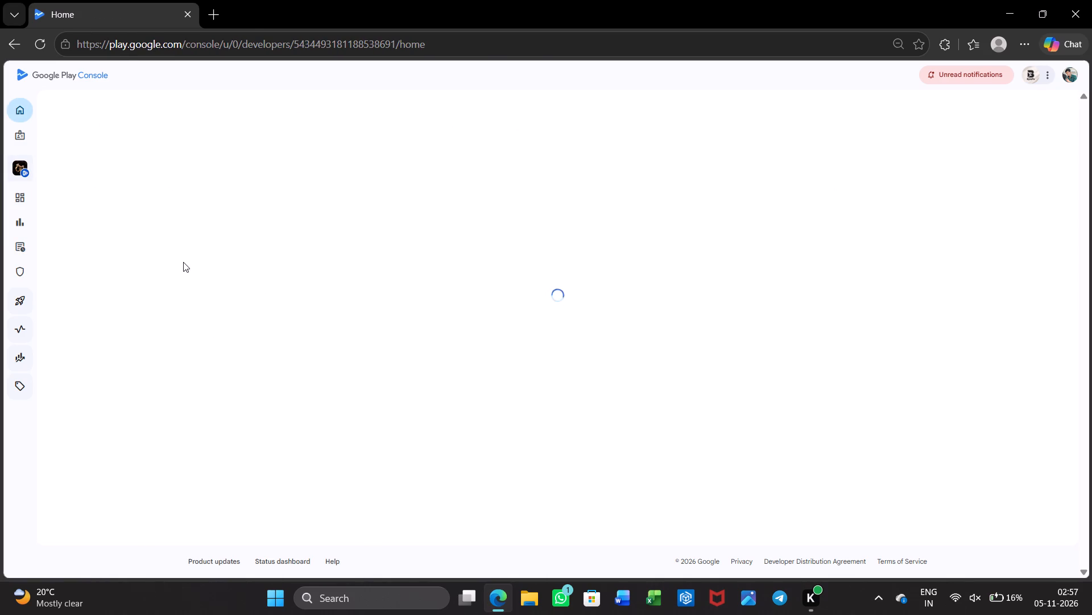